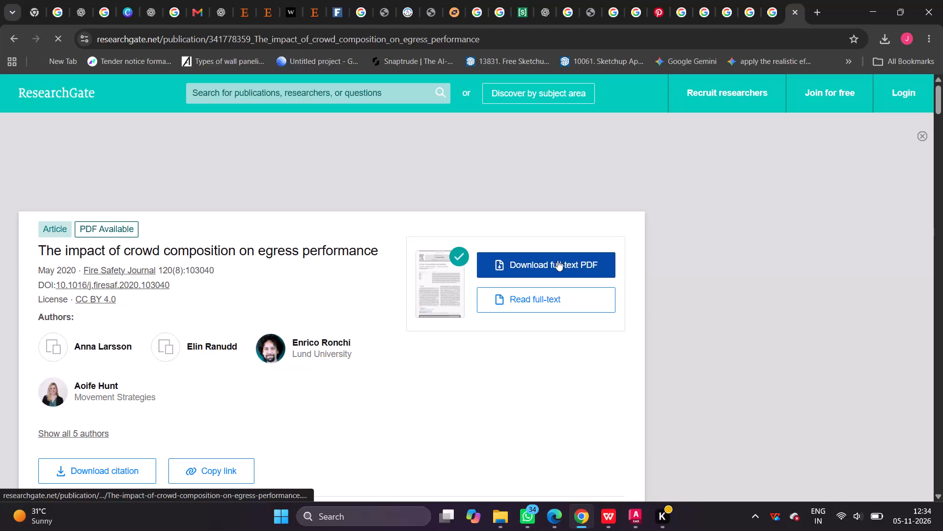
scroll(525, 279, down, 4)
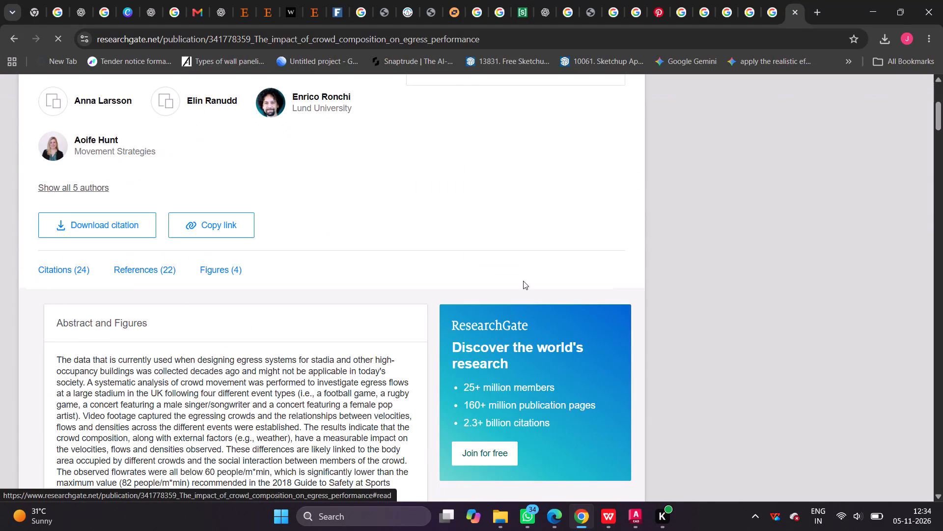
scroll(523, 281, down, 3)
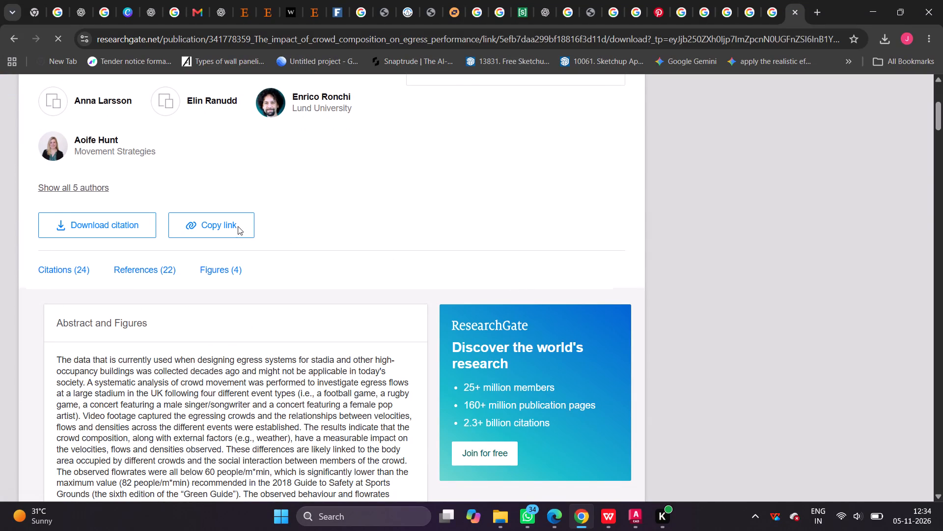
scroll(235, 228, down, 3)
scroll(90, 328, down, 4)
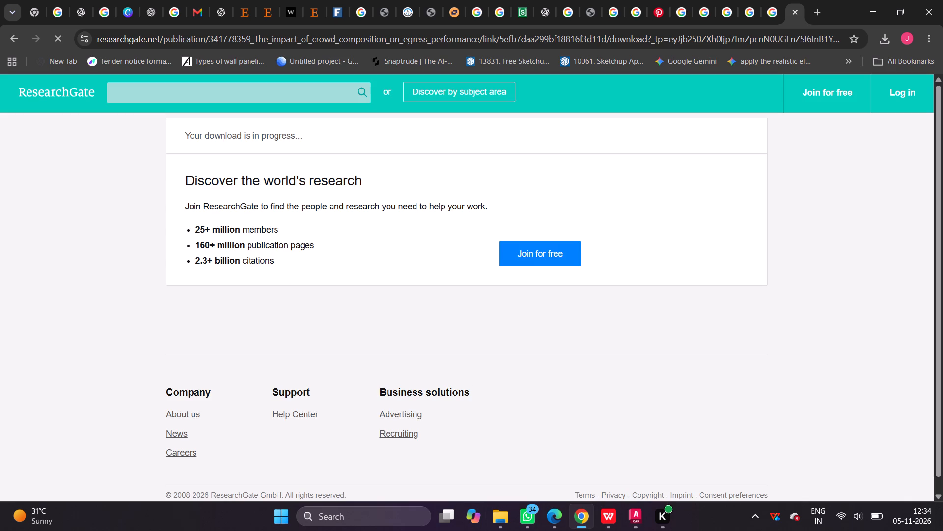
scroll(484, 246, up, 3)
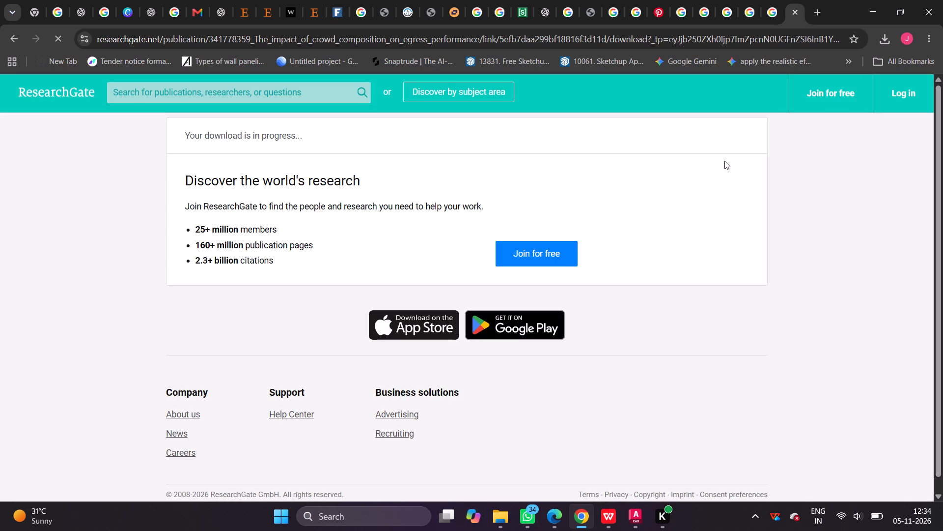
Open the newly downloaded PDF of "The impact of crowd composition on egress performance" from the browser's recent downloads.
click(518, 248)
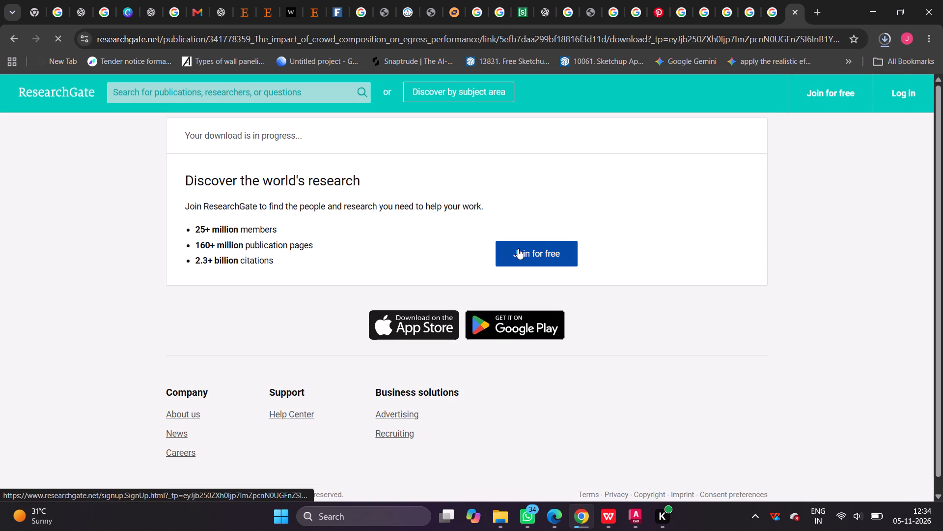
click(18, 40)
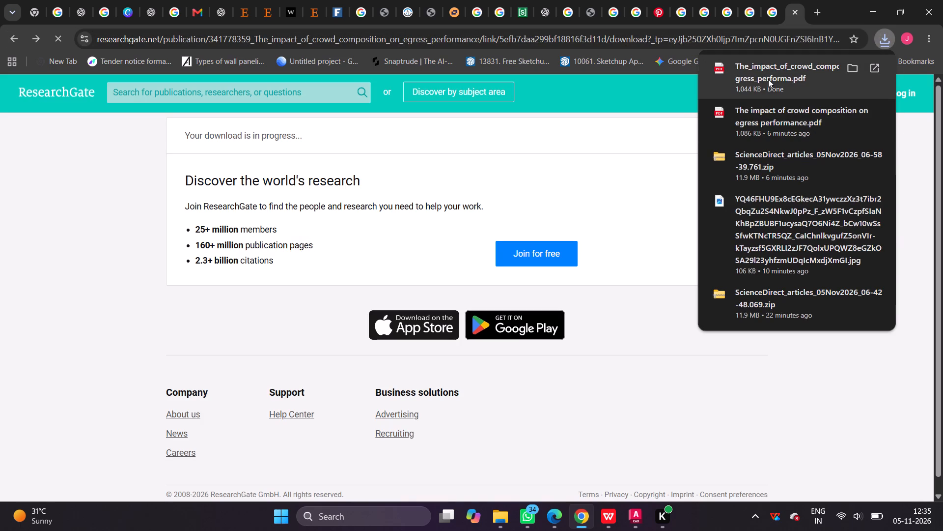
double_click(752, 83)
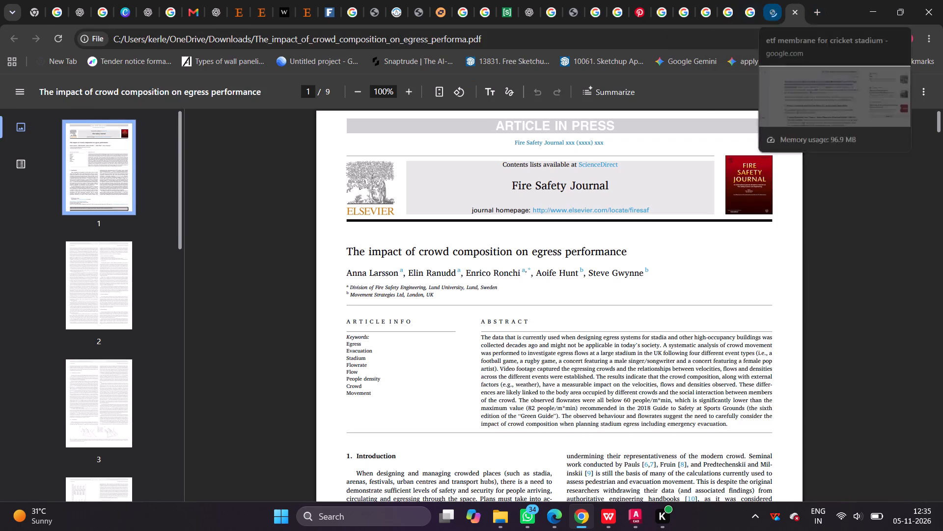
click(22, 41)
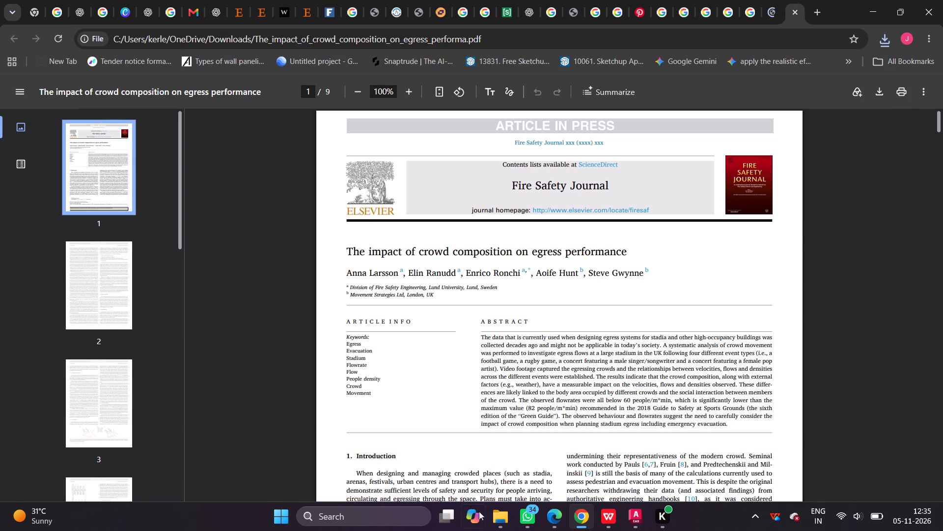
Delete the duplicate PDF The_impact_of_crowd_composition_on_egress_performa (1) from the Downloads folder in File Explorer.
click(498, 522)
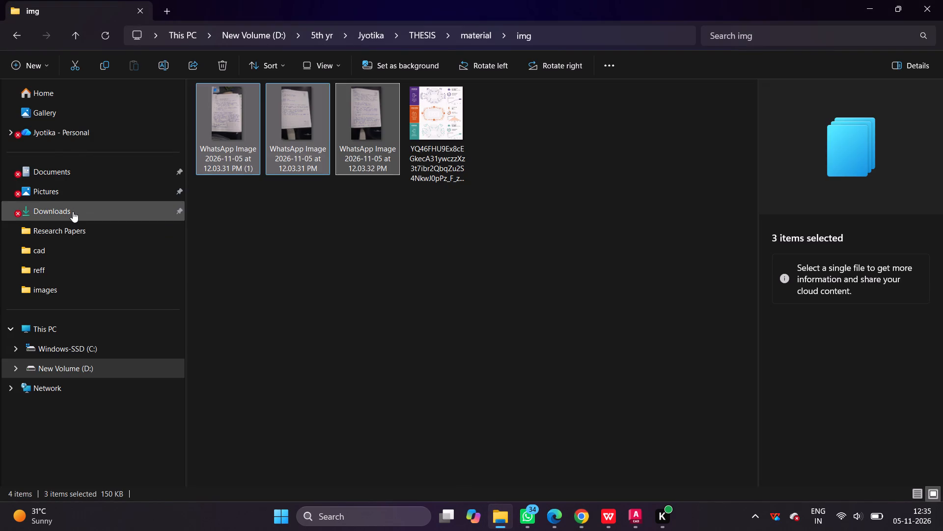
double_click(73, 211)
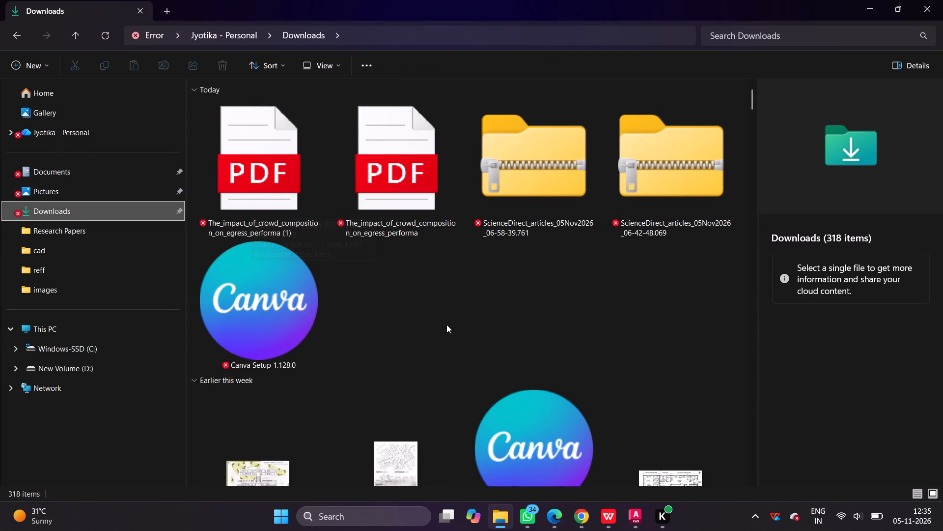
click(236, 162)
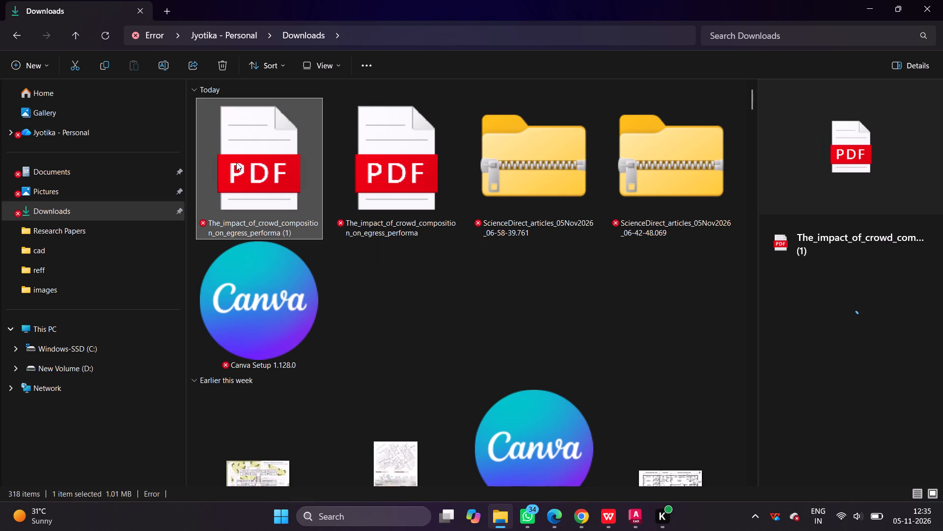
key(Delete)
double_click(263, 171)
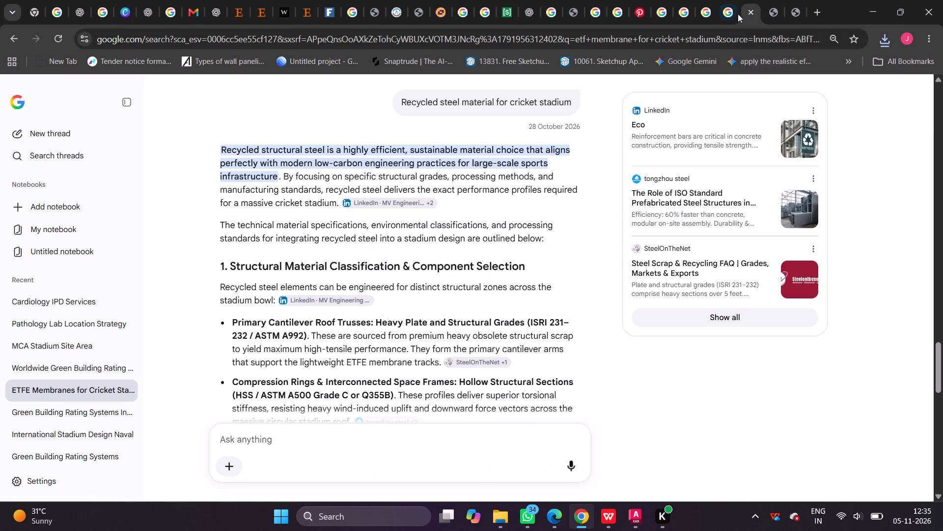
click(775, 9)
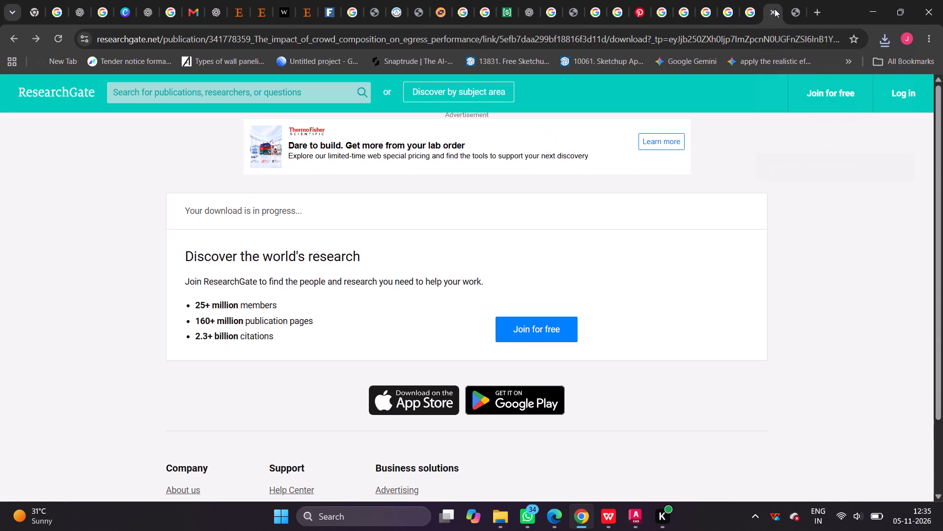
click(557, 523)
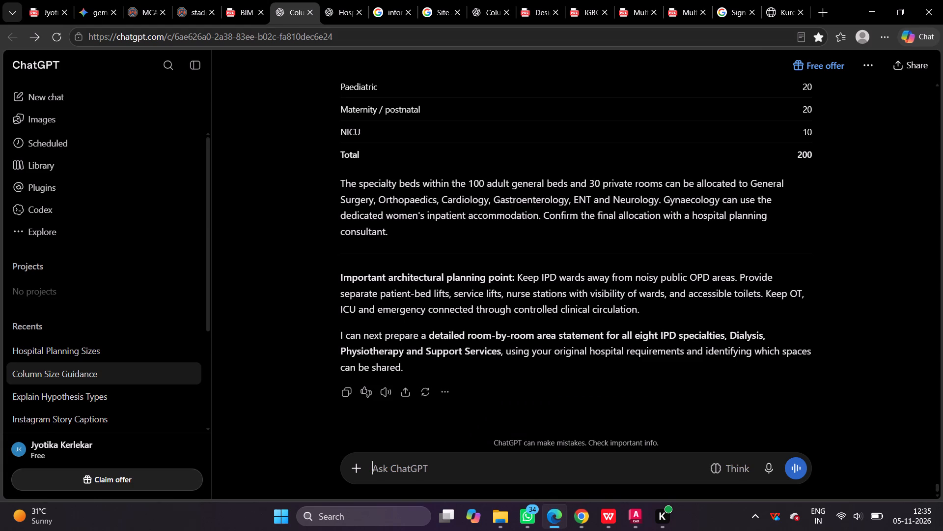
Reopen the crowd composition PDF from the Downloads folder and look over its conclusions on page 8.
click(511, 519)
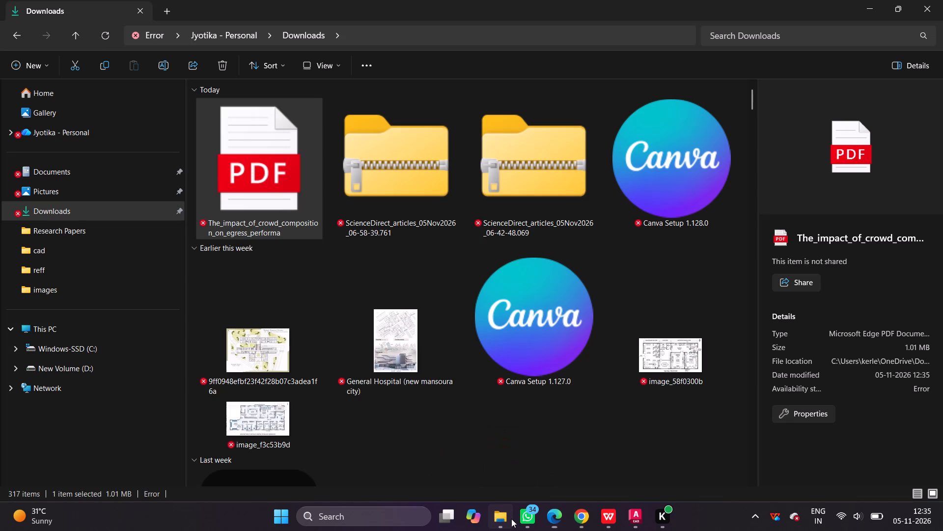
double_click(256, 143)
scroll(434, 277, down, 3)
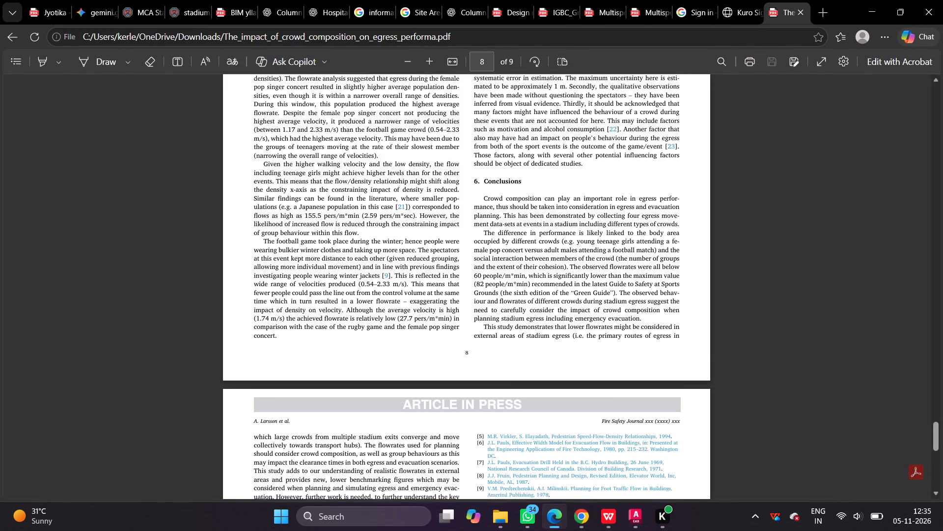
scroll(513, 307, up, 3)
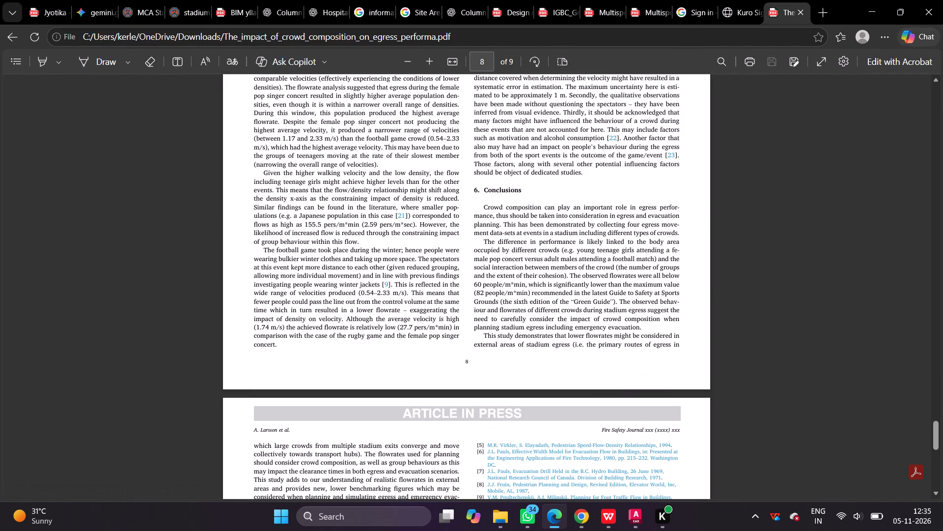
Switch to Google Chrome and rerun the recent search on observed behavior and flow rates of different crowds during stadium egress in a new tab.
click(578, 517)
click(797, 11)
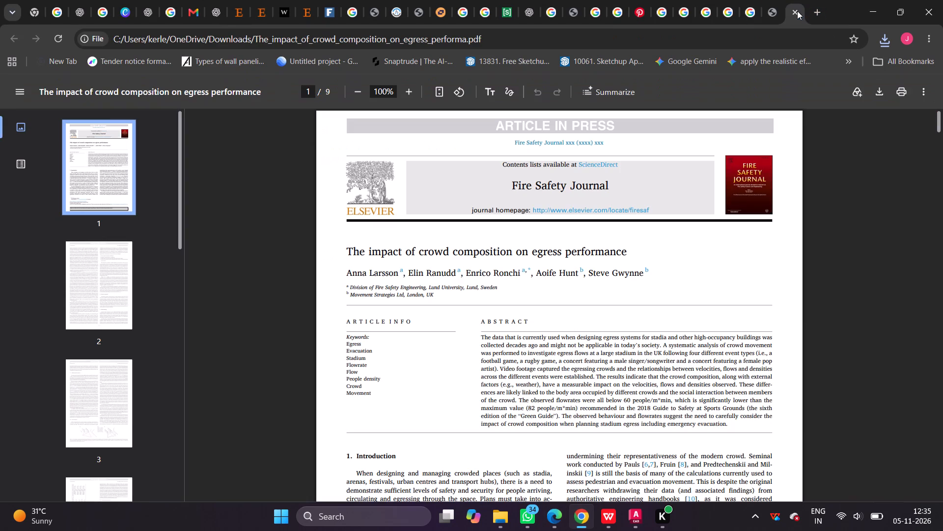
click(747, 7)
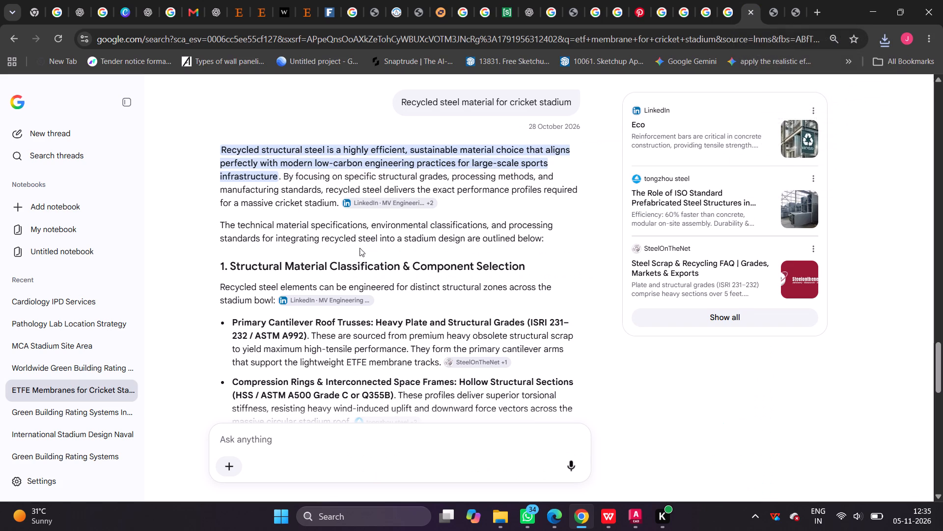
scroll(360, 248, up, 4)
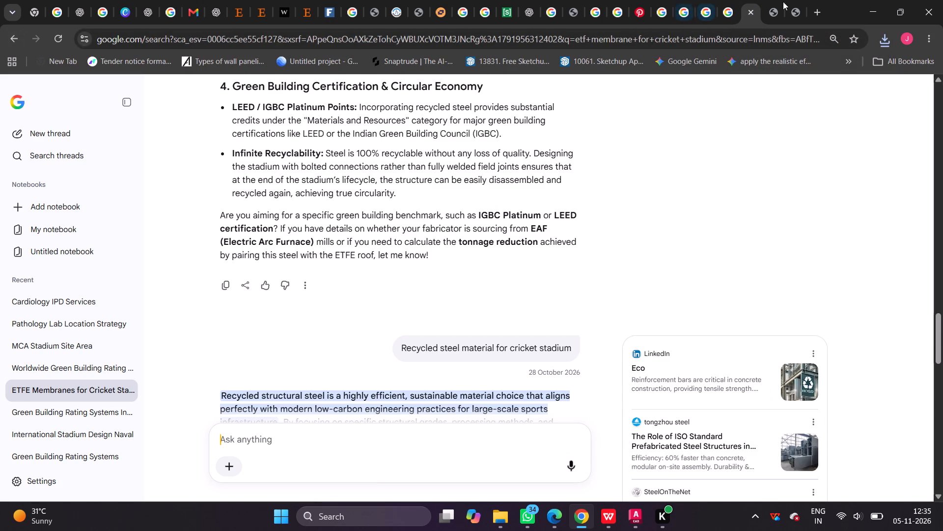
click(812, 10)
click(417, 249)
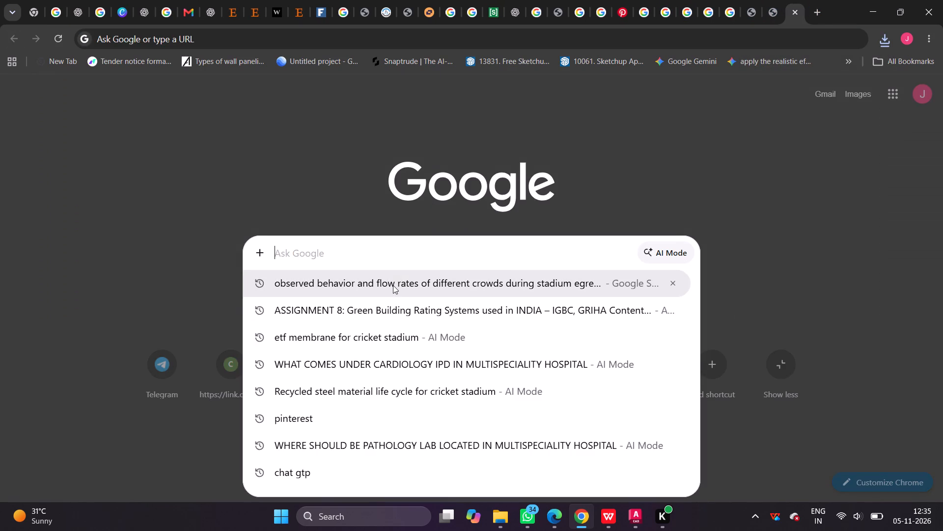
click(393, 285)
Examine the image results for the stadium egress search for crowd flow diagrams and cricket stadium references.
click(228, 143)
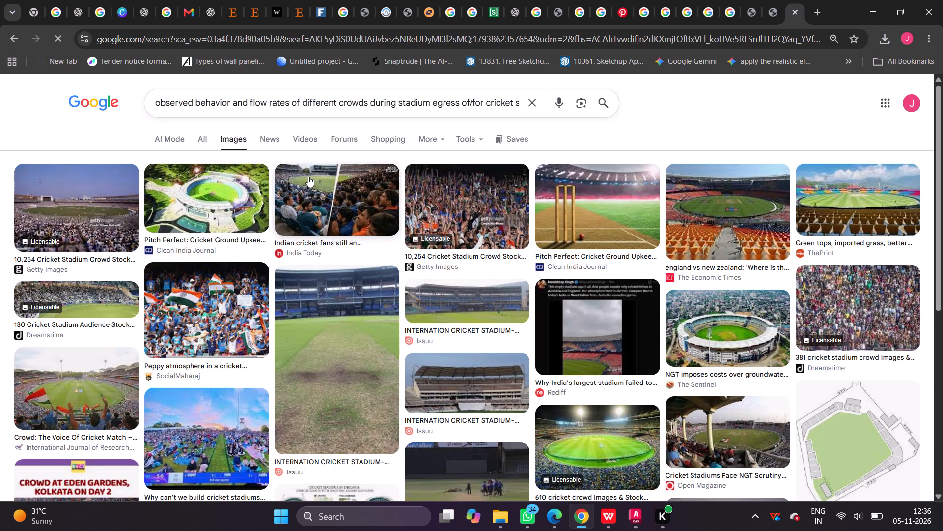
scroll(308, 177, down, 4)
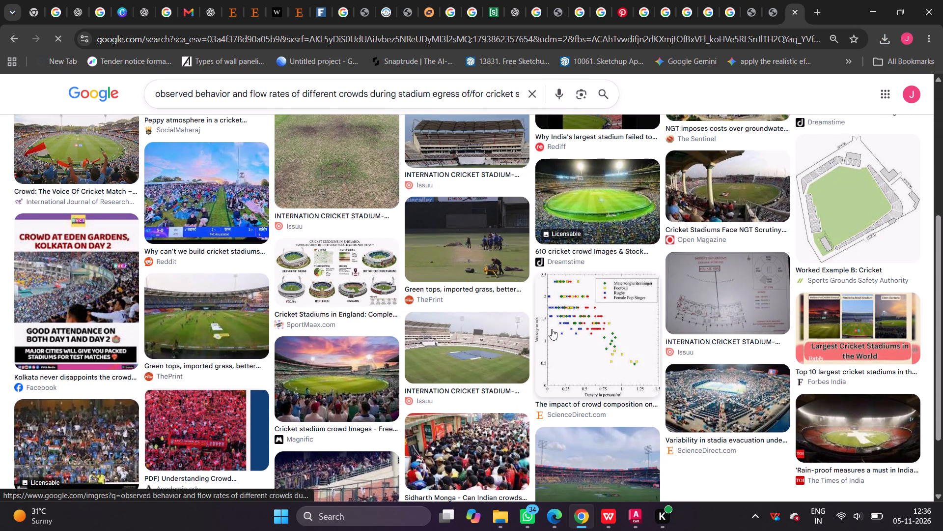
scroll(552, 329, down, 3)
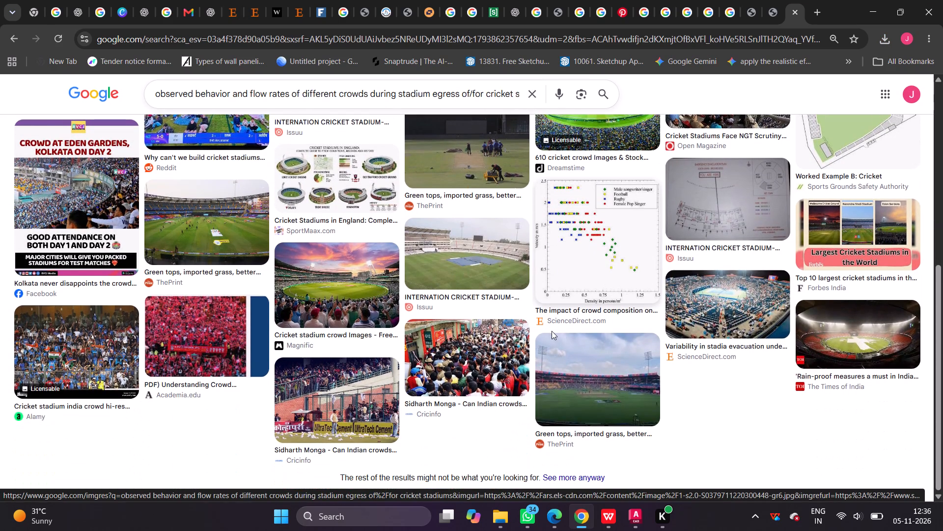
scroll(552, 331, up, 8)
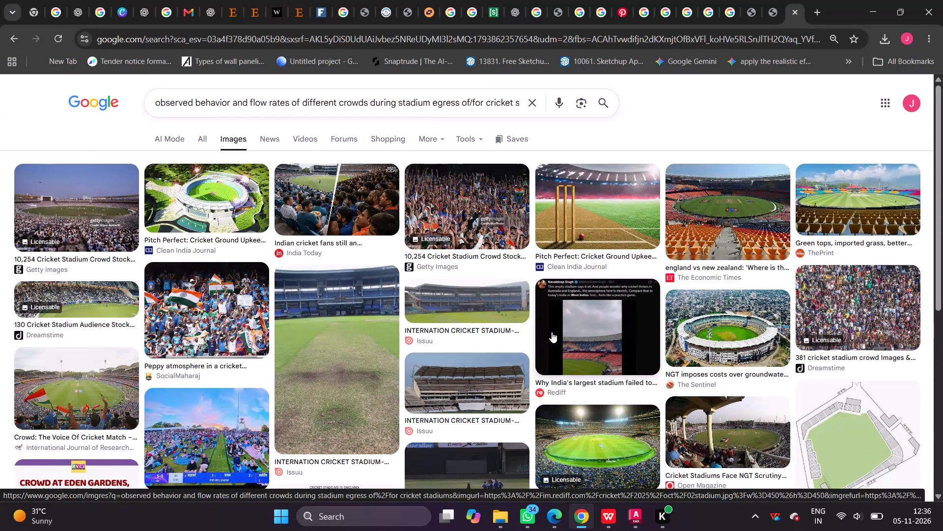
scroll(552, 332, down, 4)
scroll(552, 332, up, 4)
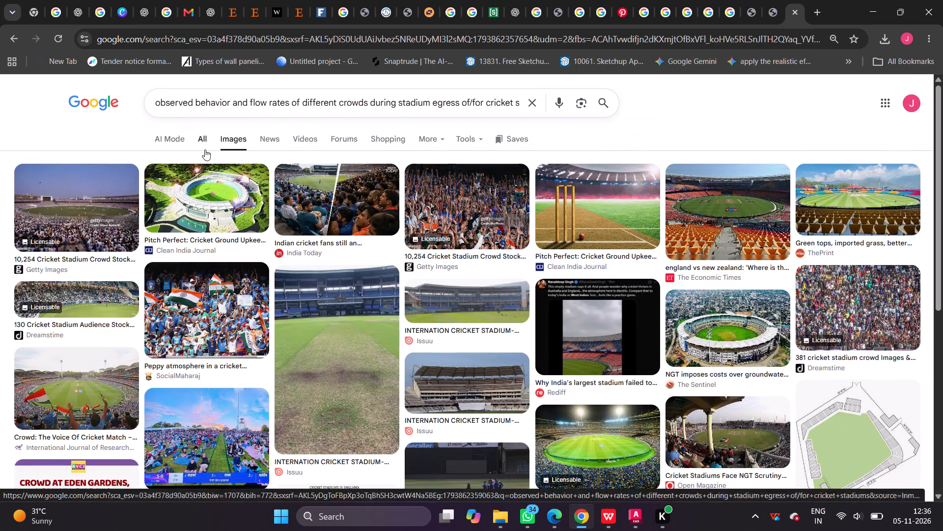
Return to all results for the stadium egress search and read the AI overview through its key references and case studies.
click(204, 144)
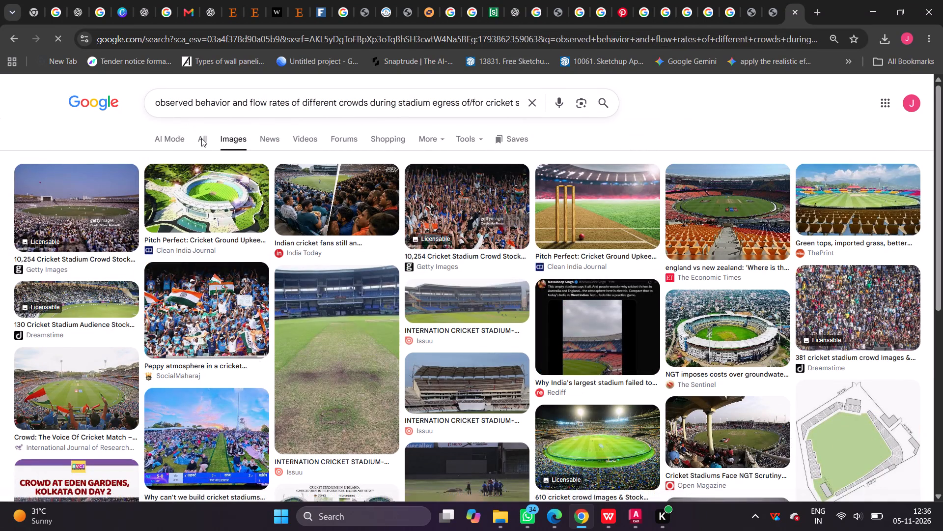
click(201, 138)
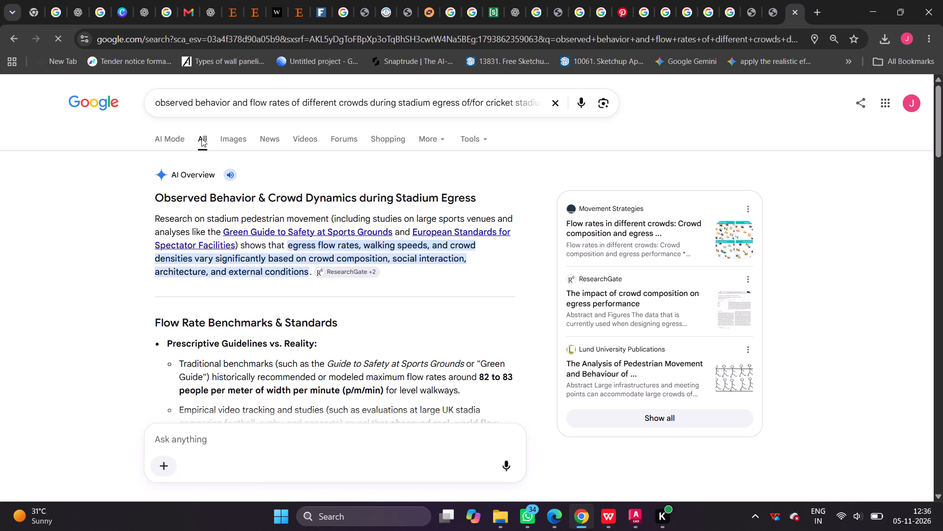
scroll(201, 138, down, 4)
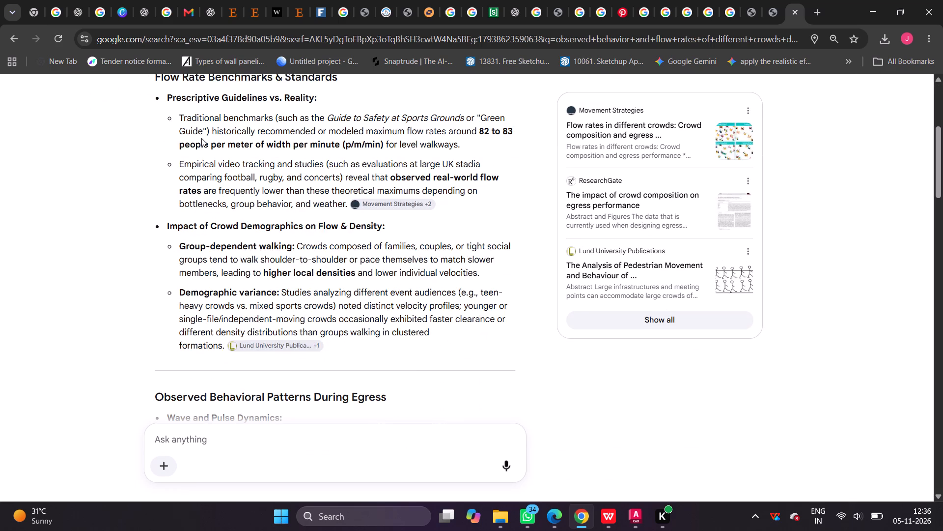
scroll(201, 138, down, 11)
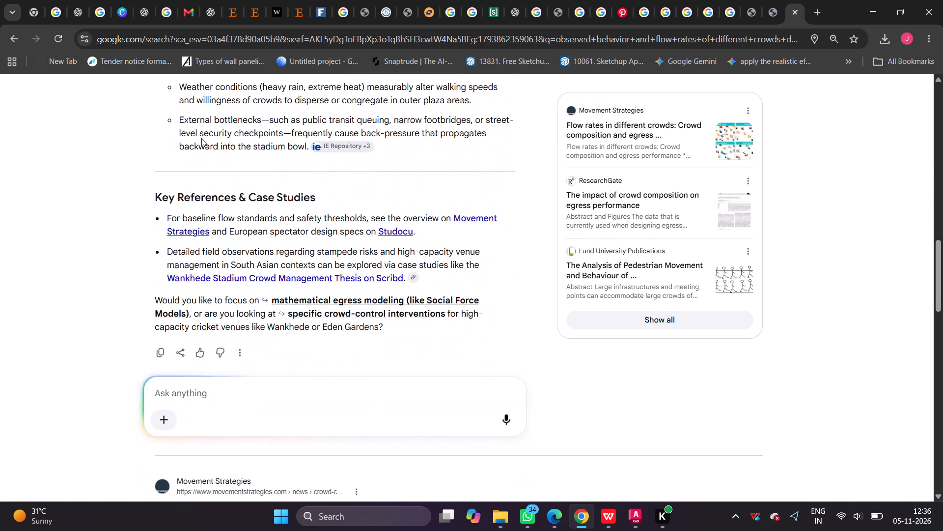
Rerun the stadium egress search with "various events in" added before "cricket stadiums" and read the AI overview's section on crowd behaviors.
scroll(201, 138, down, 11)
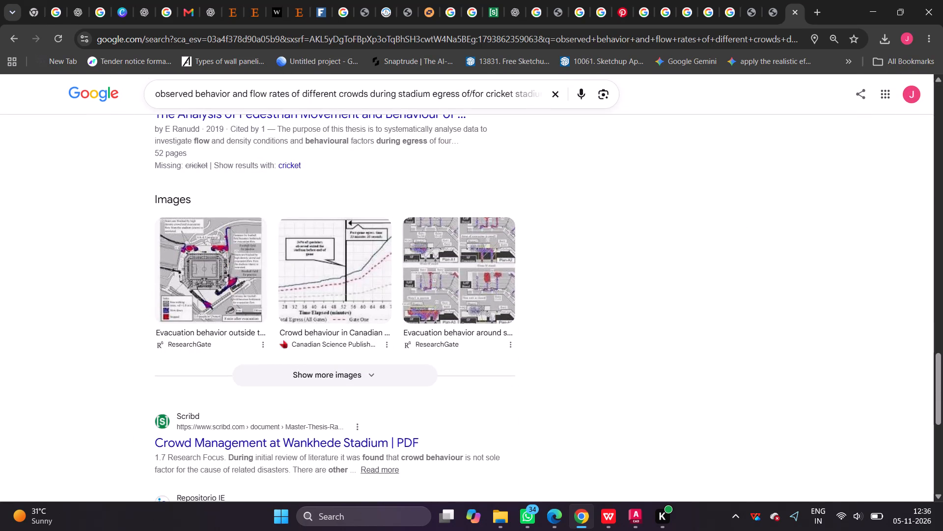
scroll(200, 138, up, 3)
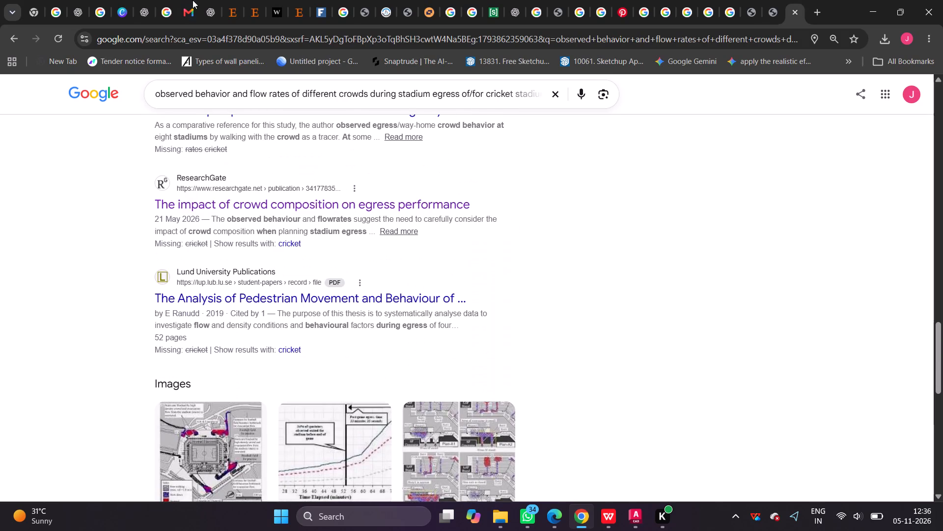
click(519, 96)
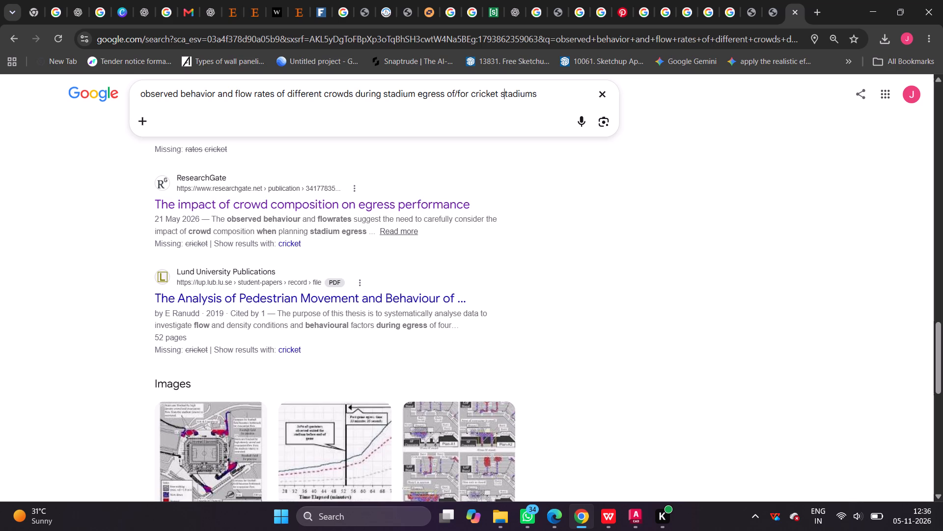
click(468, 92)
key(space)
text(vari)
text(ou)
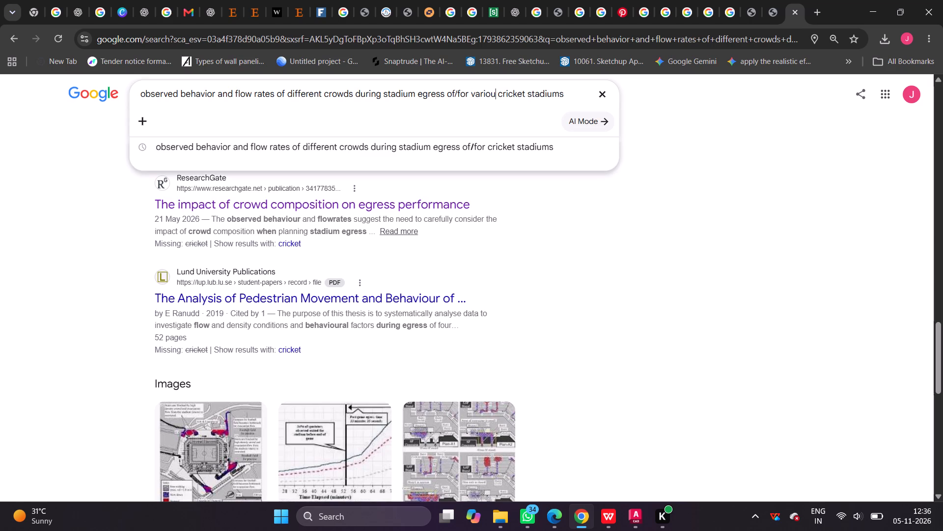
key(ctrl+v)
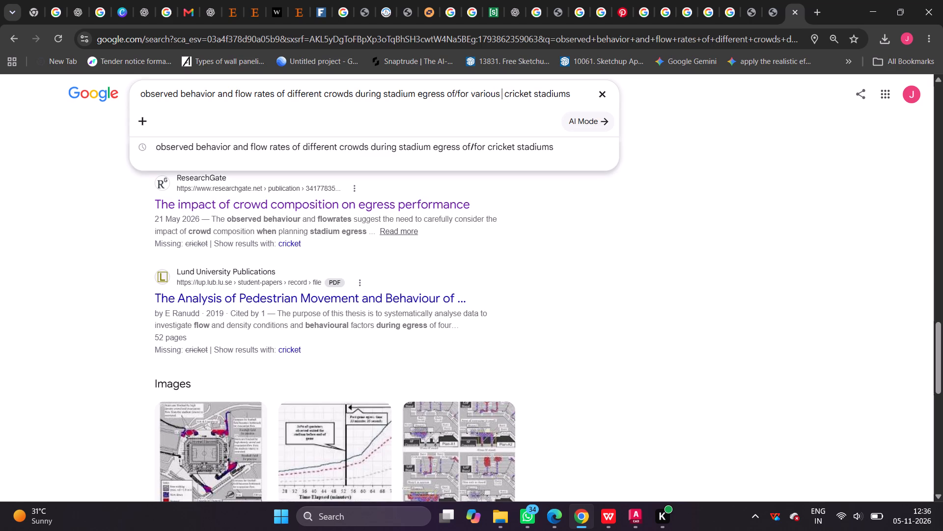
text(event)
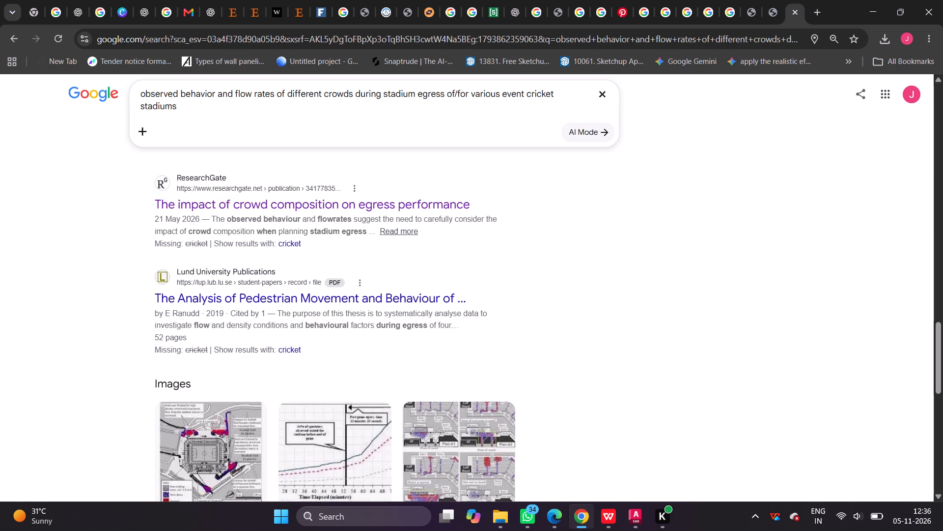
key(ctrl+v)
text(in)
key(space)
key(Return)
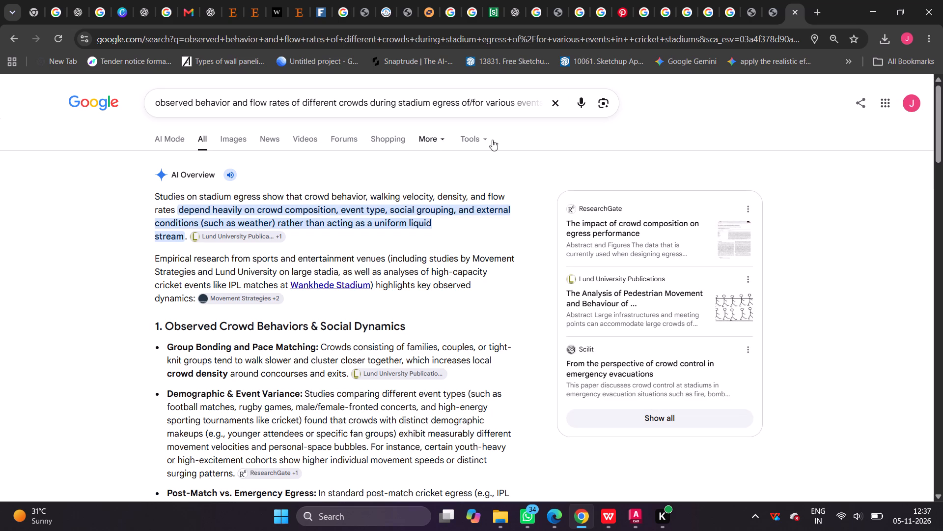
scroll(488, 152, up, 1)
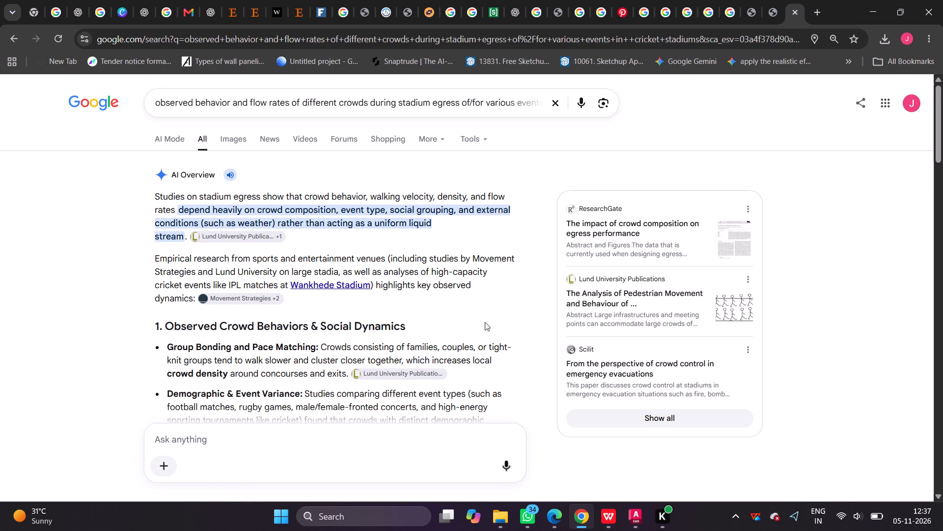
scroll(484, 350, down, 3)
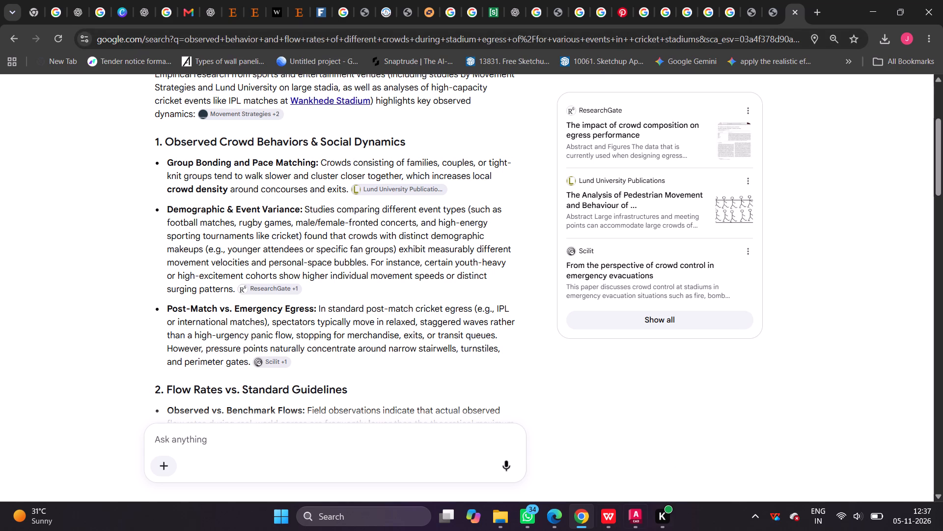
click(554, 516)
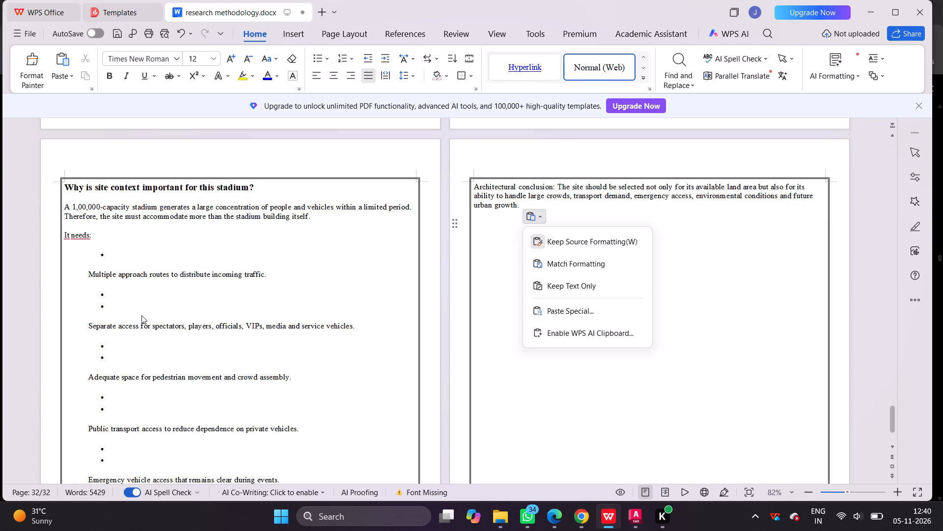
scroll(341, 268, down, 4)
scroll(233, 370, down, 3)
click(120, 418)
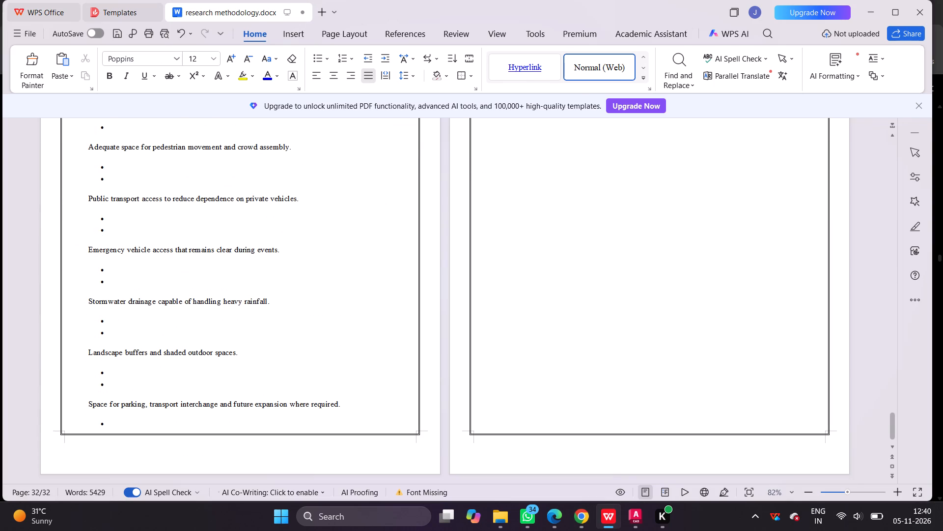
key(BackSpace)
key(BackSpace)
Delete the empty bullet between "It needs:" and "Multiple approach routes to distribute incoming traffic" and bring that line to the left margin.
scroll(111, 396, up, 1)
scroll(102, 318, up, 3)
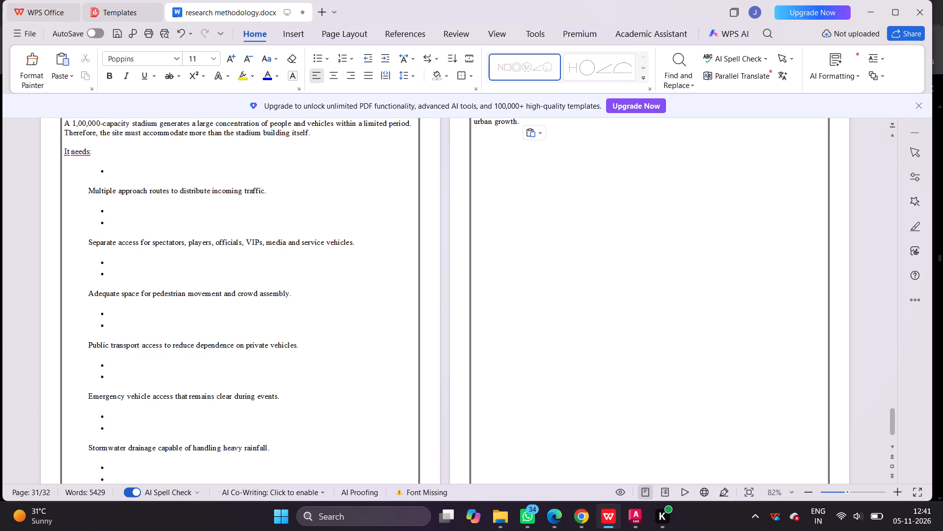
scroll(78, 177, up, 1)
click(118, 209)
key(BackSpace)
key(BackSpace)
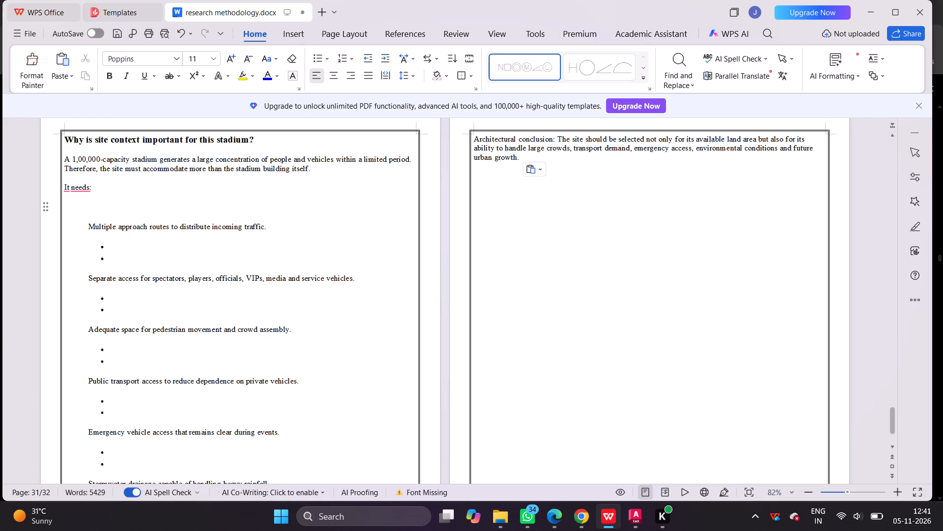
key(BackSpace)
click(87, 206)
key(BackSpace)
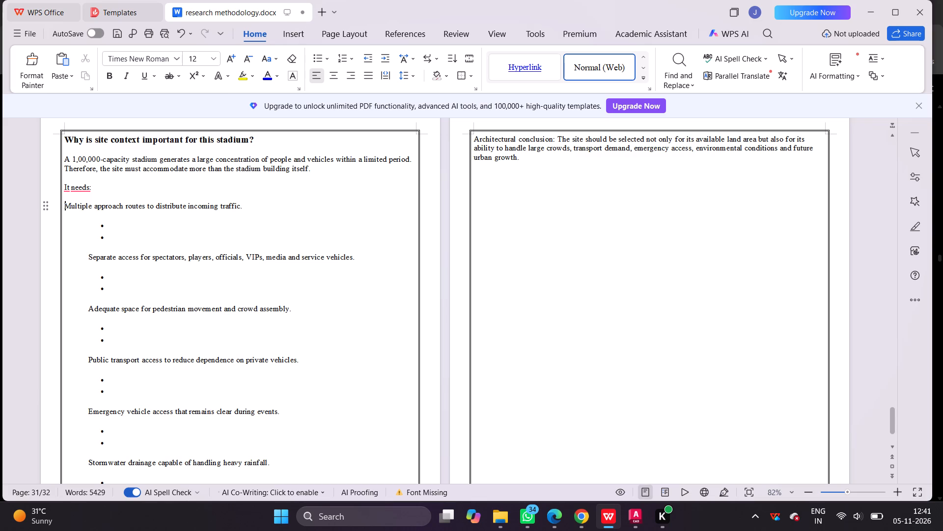
Justify the text from "It needs:" through the end of the "Architectural conclusion" paragraph.
drag(65, 188, 542, 138)
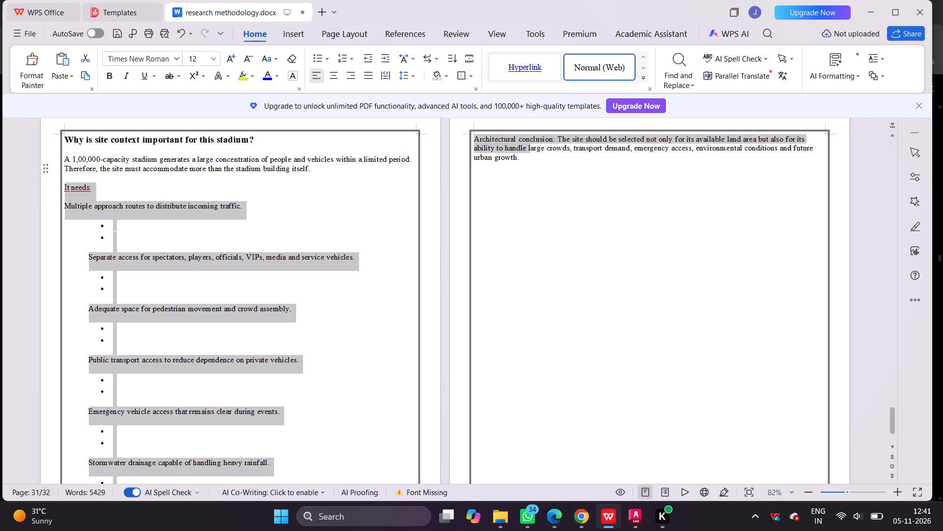
drag(542, 138, 526, 160)
click(368, 78)
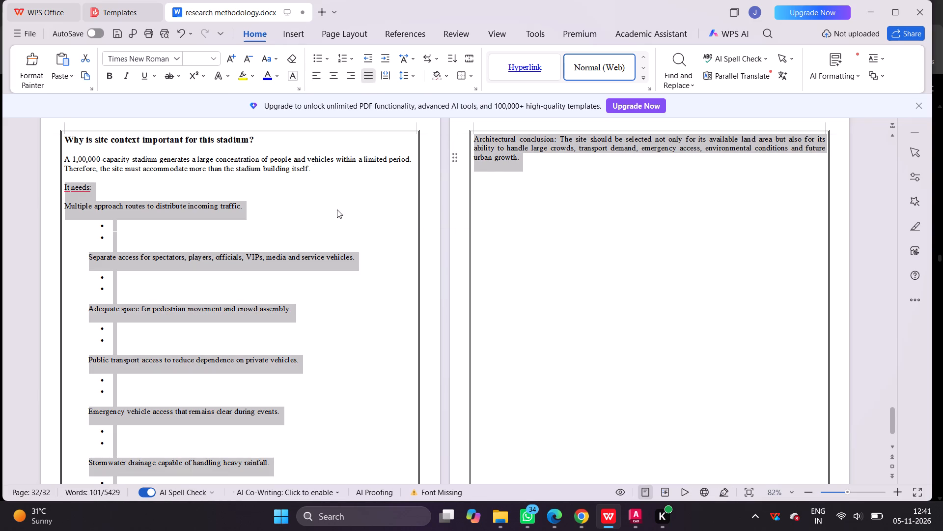
click(337, 211)
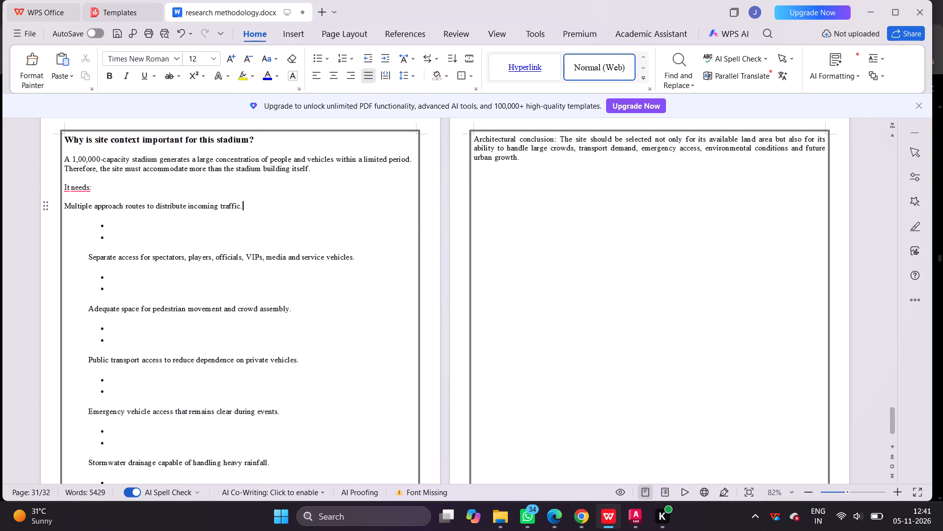
Format the "Multiple approach routes to distribute incoming traffic" line as a bullet point.
click(64, 204)
click(323, 56)
Remove the empty bullets above "Separate access for spectators, players, officials, VIPs, media and service vehicles" and make that line the second bullet.
click(86, 258)
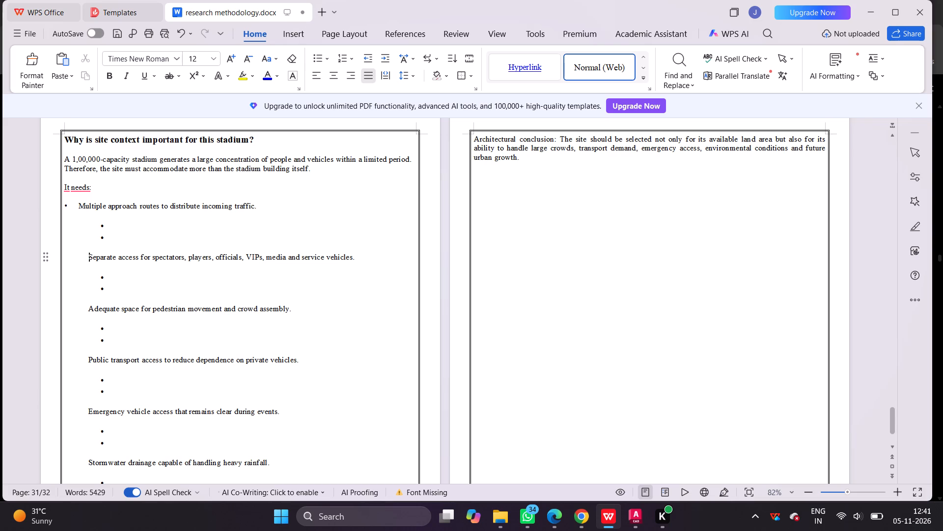
key(BackSpace)
key(BackSpace)
key(BackSpace)
key(BackSpace)
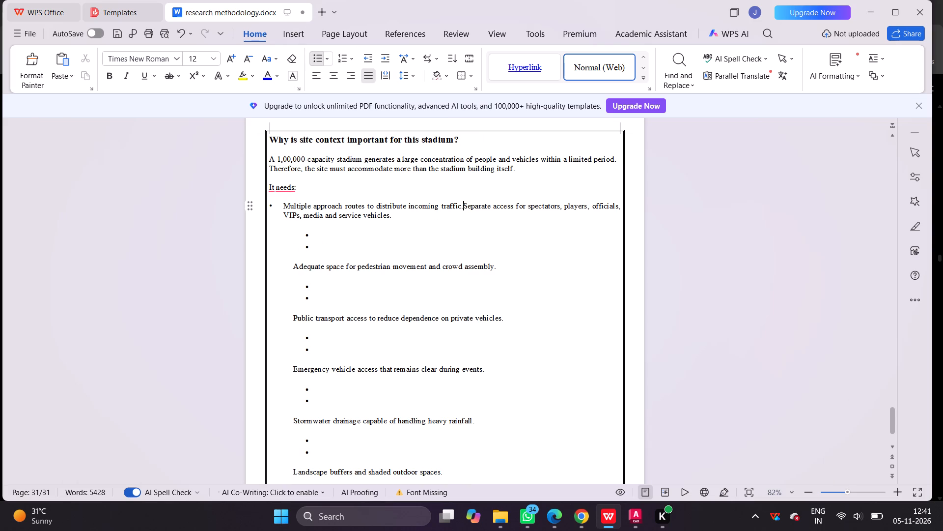
key(Return)
Remove the empty bullets above "Adequate space for pedestrian movement and crowd assembly" and make that line the third bullet.
click(292, 268)
key(BackSpace)
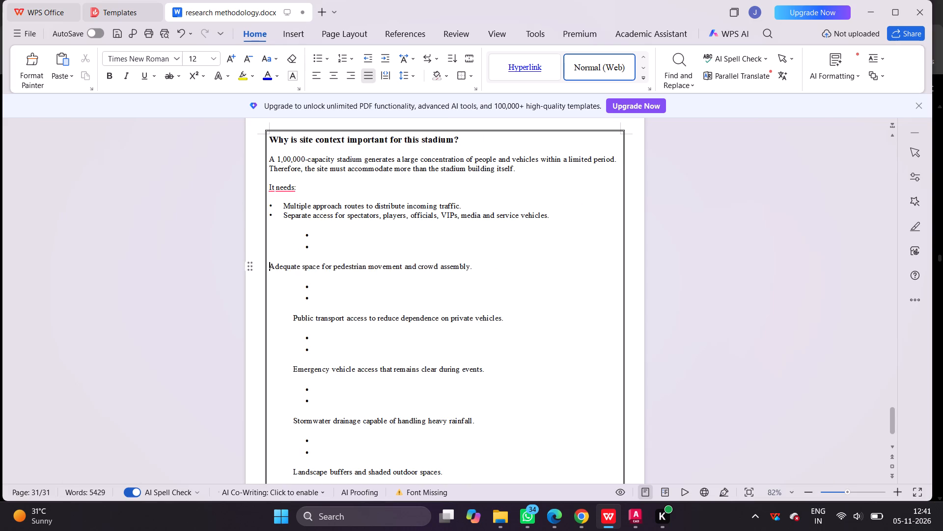
key(BackSpace)
key(BackSpace)
key(BackSpace)
key(Return)
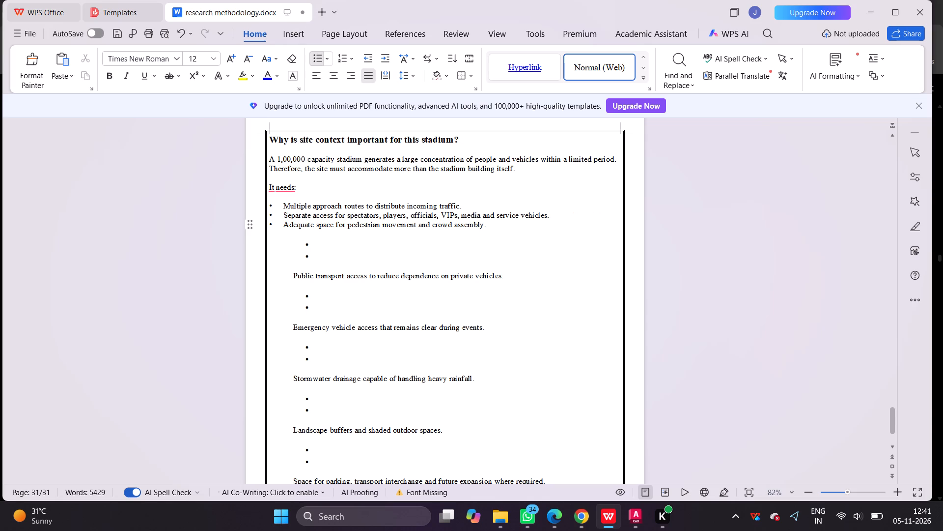
Remove the empty bullets above "Public transport access to reduce dependence on private vehicles" and make that line the fourth bullet.
click(292, 278)
key(BackSpace)
key(BackSpace)
key(BackSpace)
key(BackSpace)
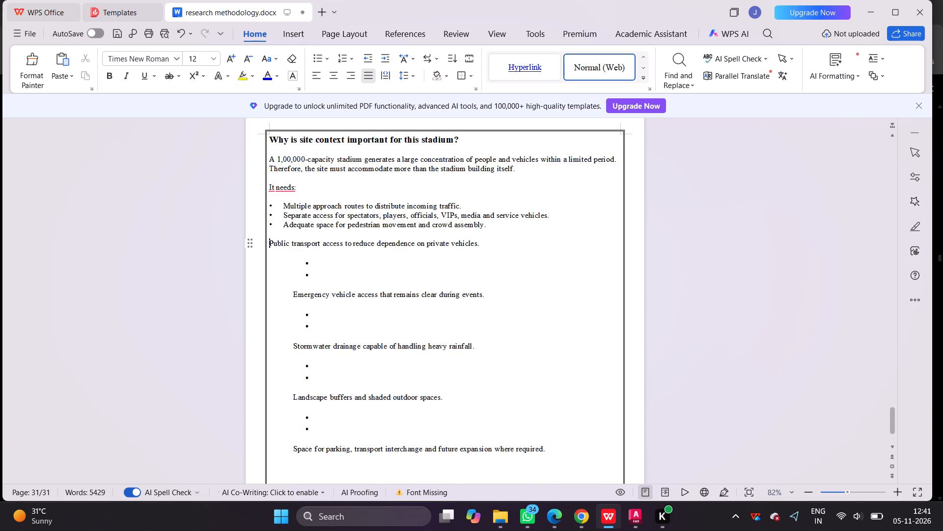
key(Return)
Remove the empty bullets above "Emergency vehicle access that remains clear during events" and make that line the fifth bullet.
click(293, 281)
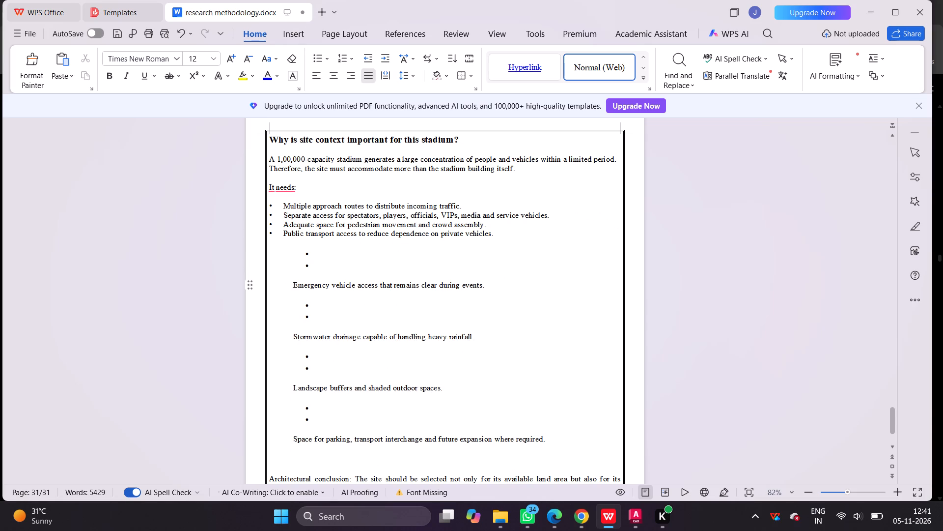
key(BackSpace)
key(BackSpace)
key(BackSpace)
key(BackSpace)
key(Return)
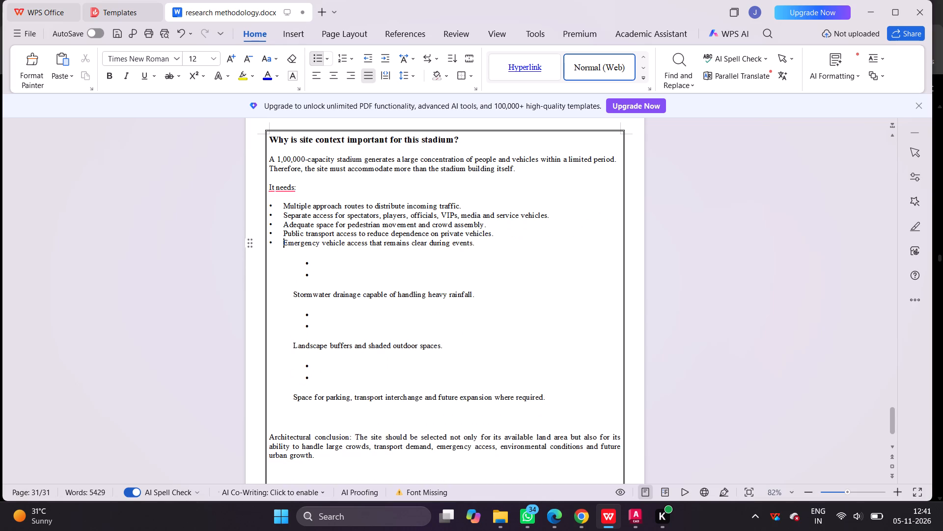
Remove the empty bullets above "Stormwater drainage capable of handling heavy rainfall" and make that line the sixth bullet.
click(287, 292)
key(BackSpace)
key(BackSpace)
key(BackSpace)
key(BackSpace)
key(Return)
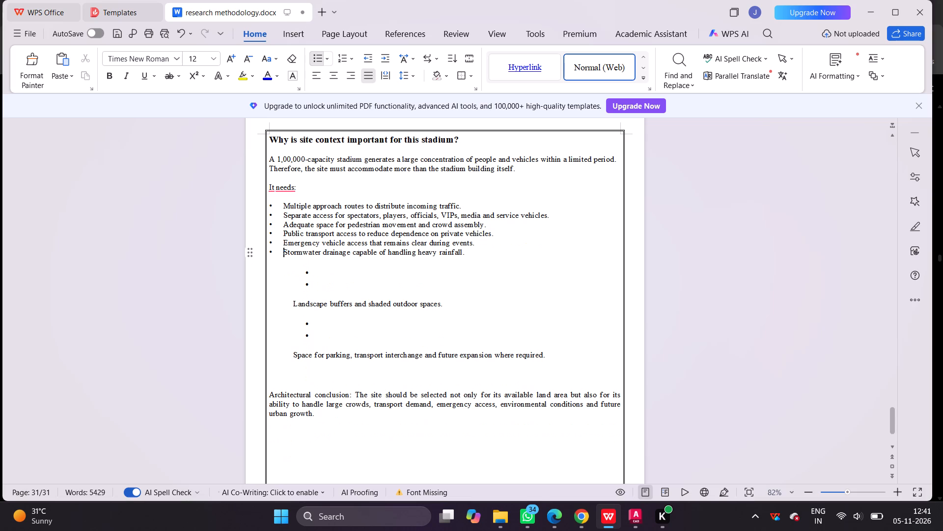
Remove the empty bullets above "Landscape buffers and shaded outdoor spaces" and make that line the seventh bullet.
click(286, 302)
key(BackSpace)
key(BackSpace)
key(BackSpace)
key(BackSpace)
key(Return)
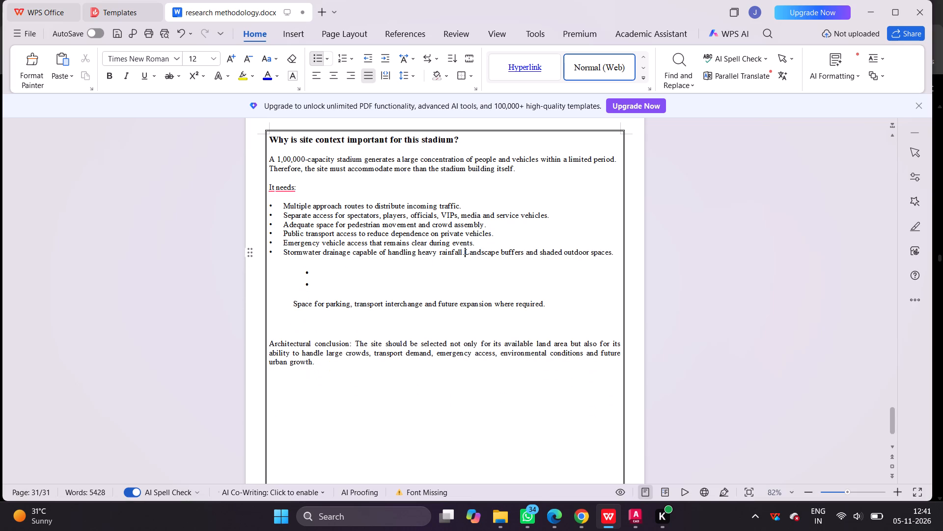
Remove the empty bullets above "Space for parking, transport interchange and future expansion where required" and make that line the eighth bullet.
click(292, 308)
key(BackSpace)
key(BackSpace)
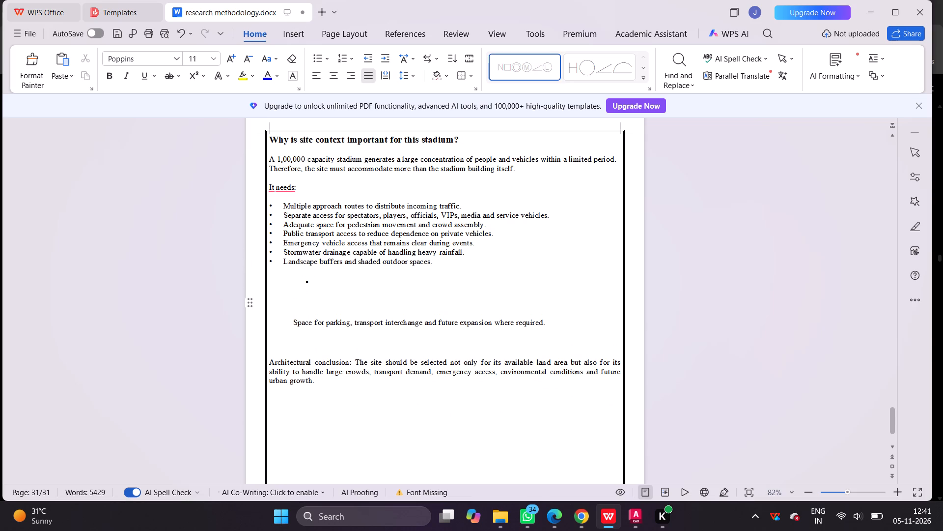
click(291, 319)
key(BackSpace)
key(BackSpace)
key(BackSpace)
key(BackSpace)
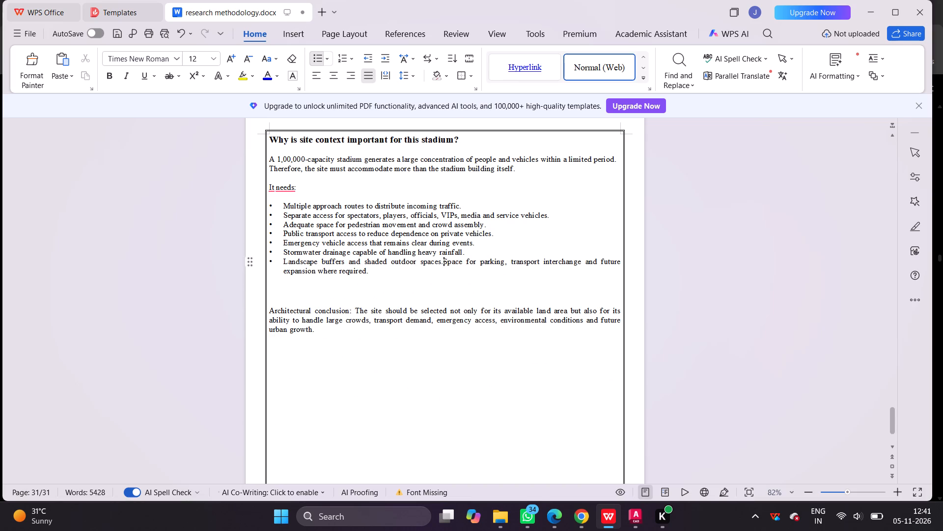
key(Return)
Remove the extra blank line above the "Architectural conclusion" paragraph.
click(271, 312)
key(BackSpace)
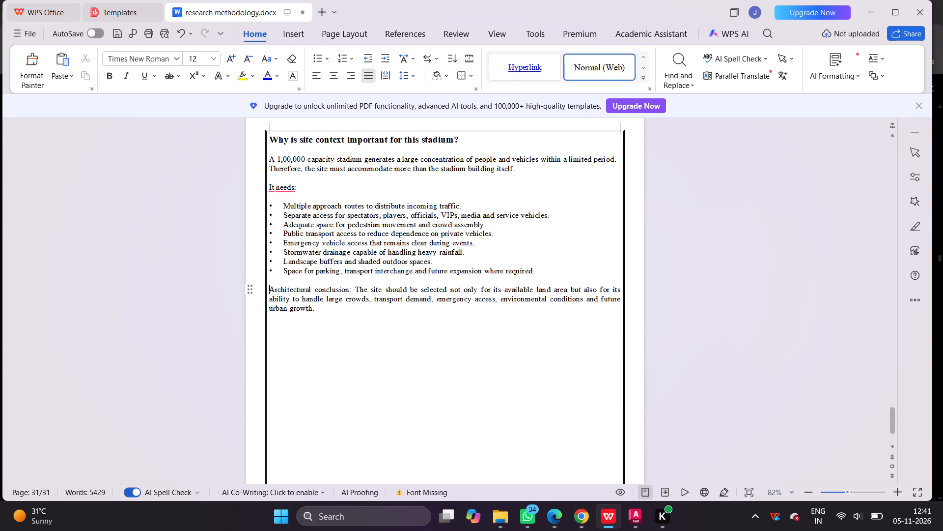
Copy the "What environmental conditions should be studied?" section from the ChatGPT conversation in Chrome and paste it below the architectural conclusion in WPS Office.
click(366, 324)
click(584, 518)
scroll(395, 324, down, 3)
click(286, 339)
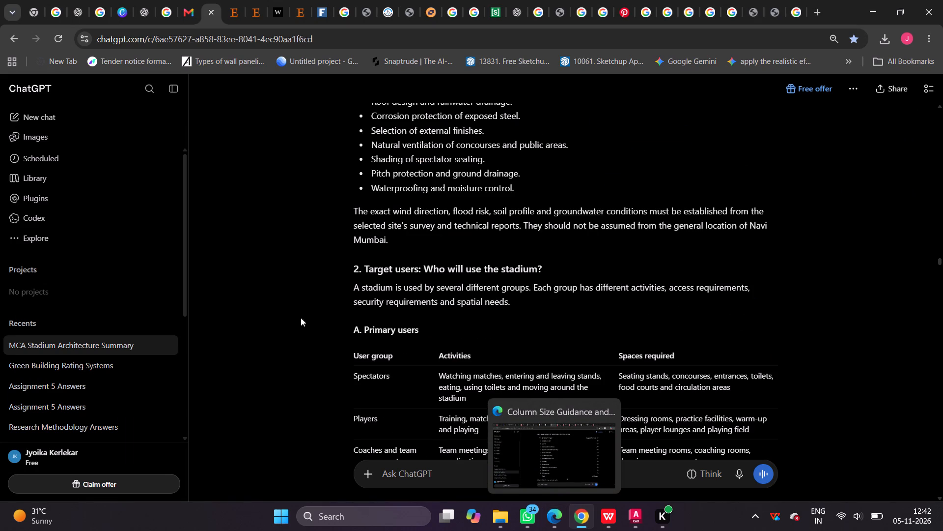
scroll(322, 204, up, 2)
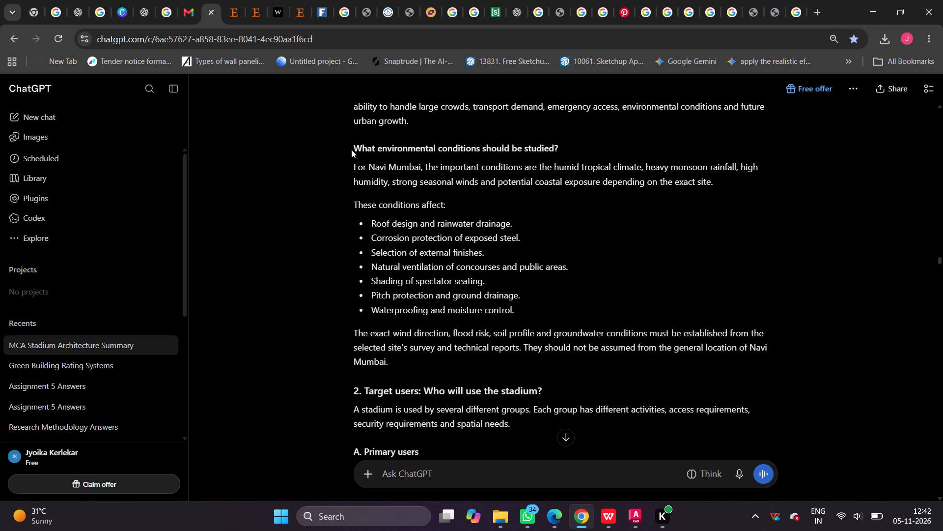
drag(350, 149, 461, 347)
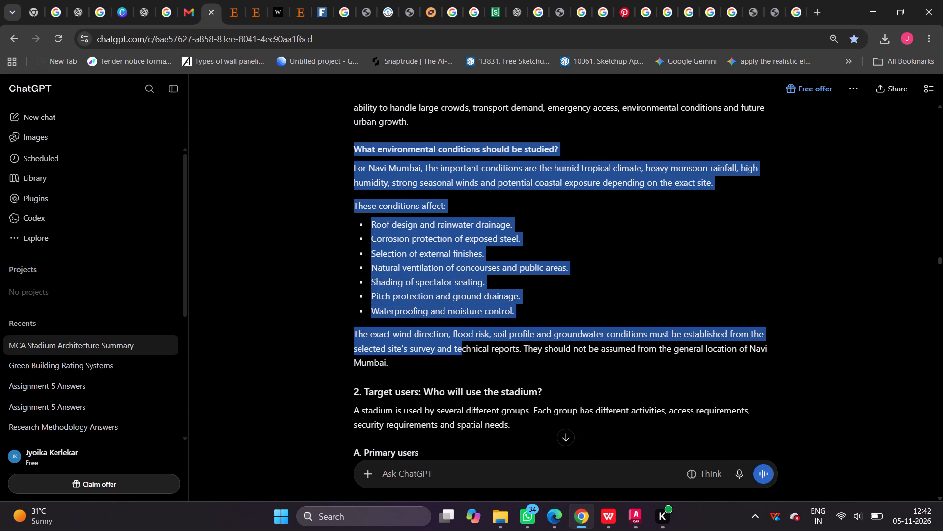
drag(461, 347, 435, 361)
key(ctrl+c)
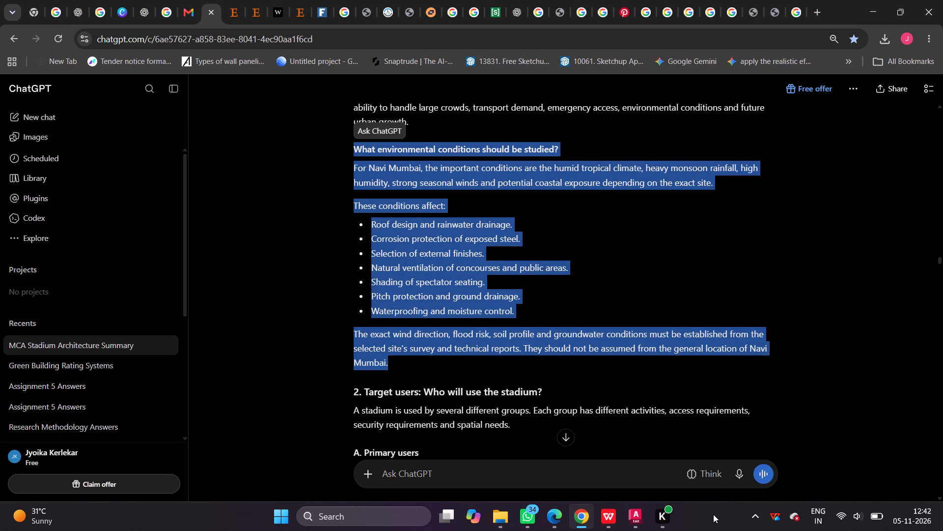
click(641, 518)
click(610, 520)
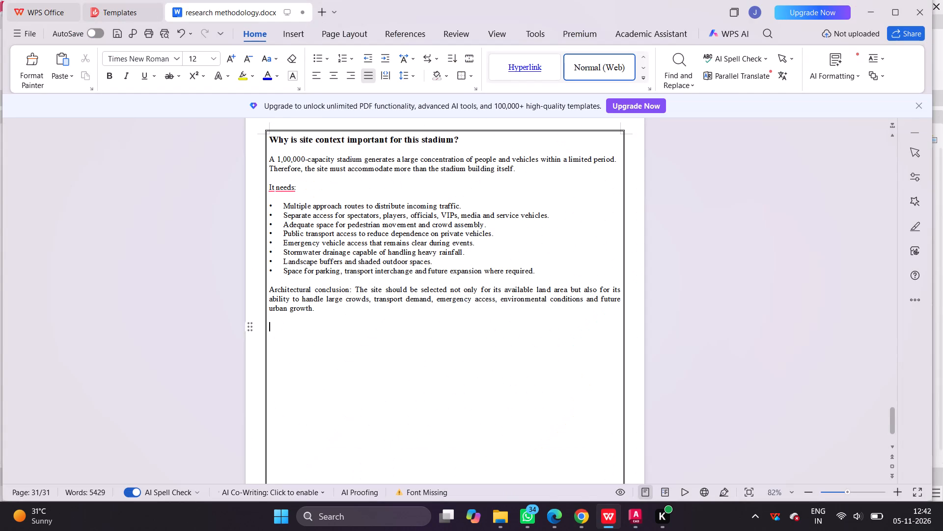
key(ctrl+v)
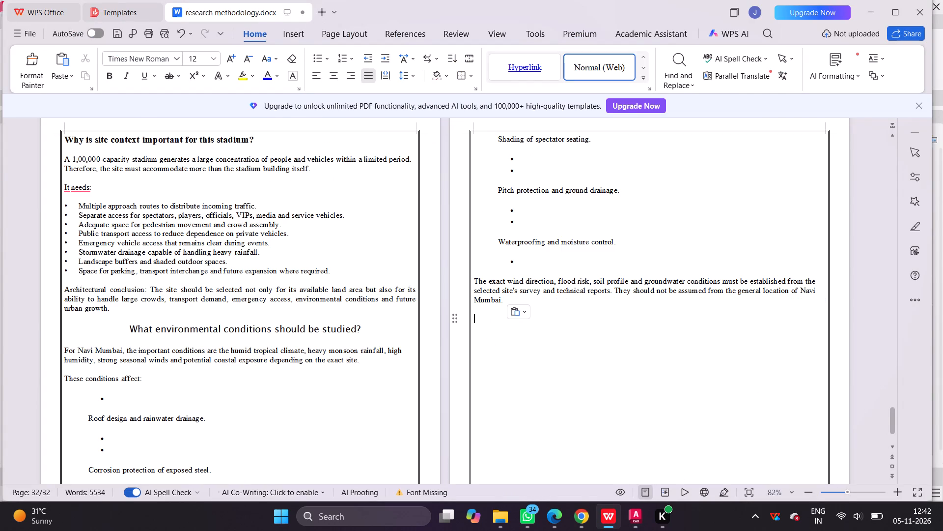
Set the whole pasted environmental conditions section to Times New Roman and justify it.
drag(124, 329, 512, 305)
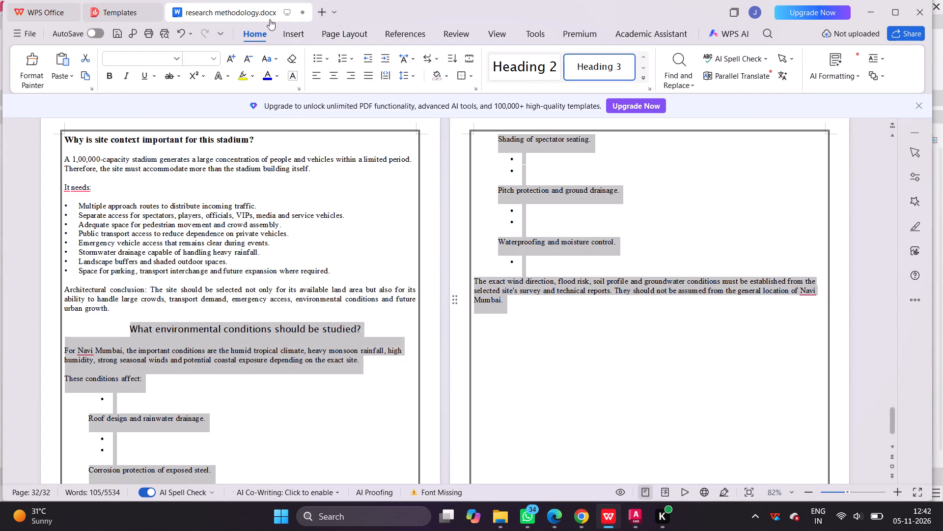
click(178, 56)
click(138, 179)
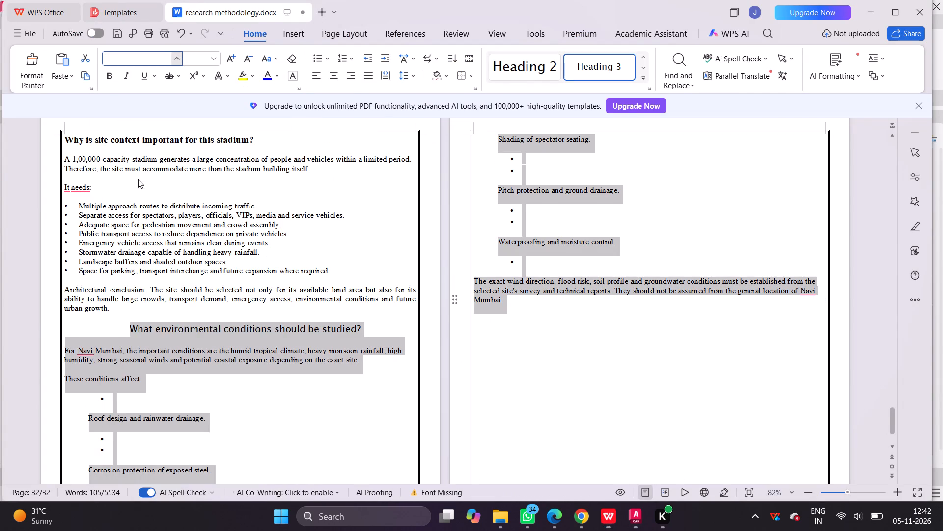
click(369, 75)
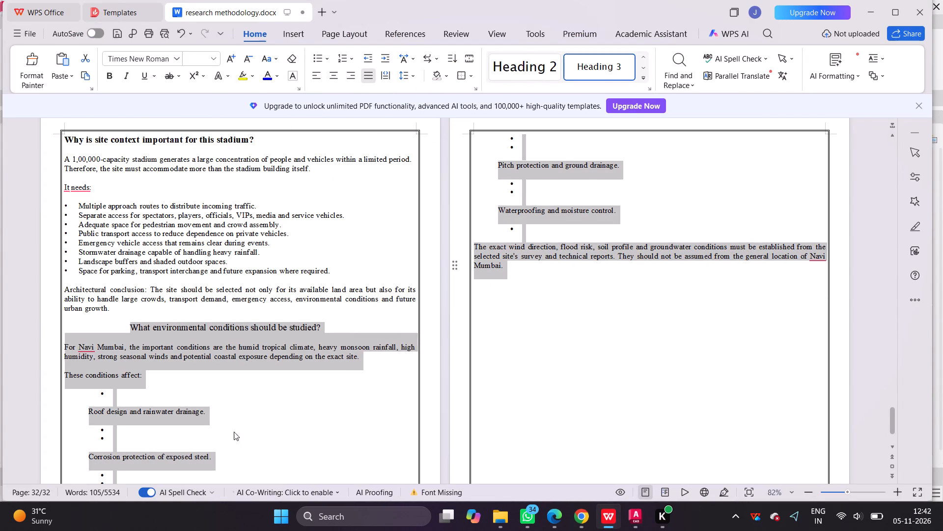
Make the heading "What environmental conditions should be studied?" bold.
click(324, 391)
drag(333, 333, 128, 327)
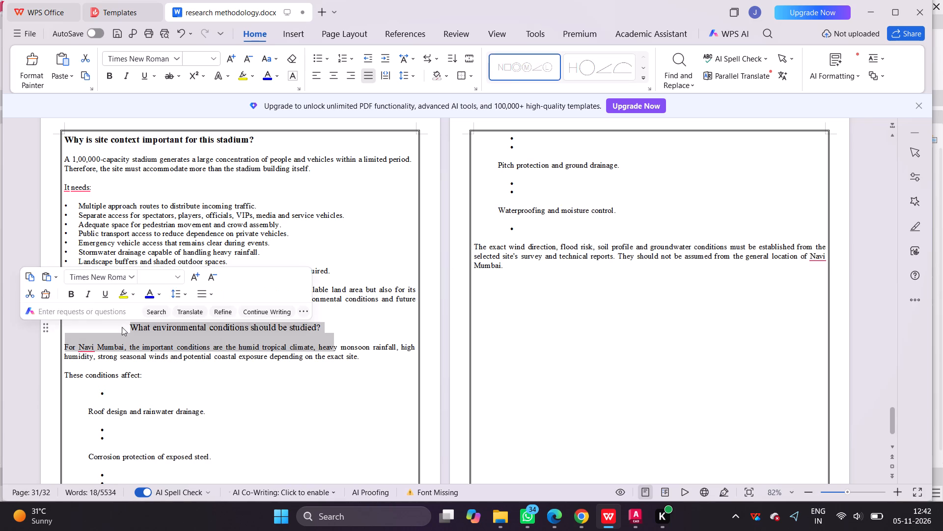
click(122, 327)
drag(130, 326, 344, 330)
key(ctrl+b)
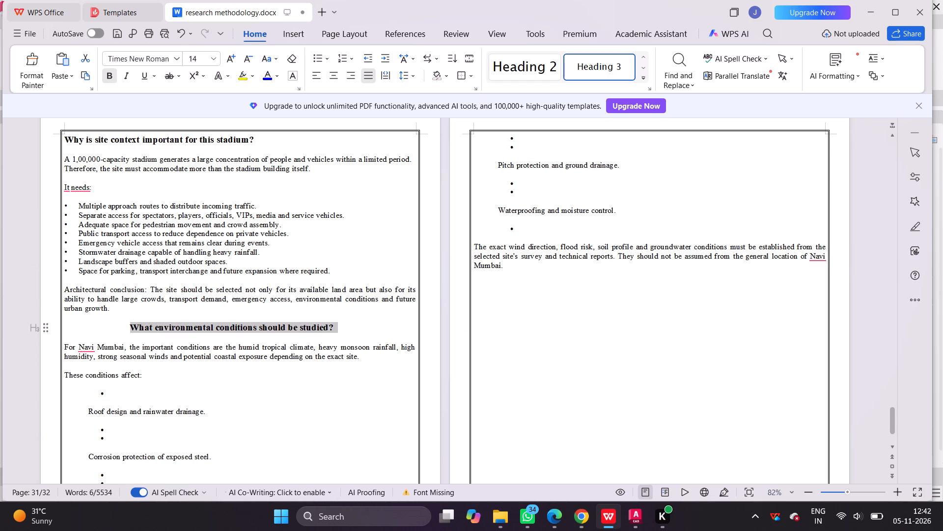
Remove the indent of the "What environmental conditions should be studied?" heading so it starts at the left text margin, without an extra line above.
click(115, 326)
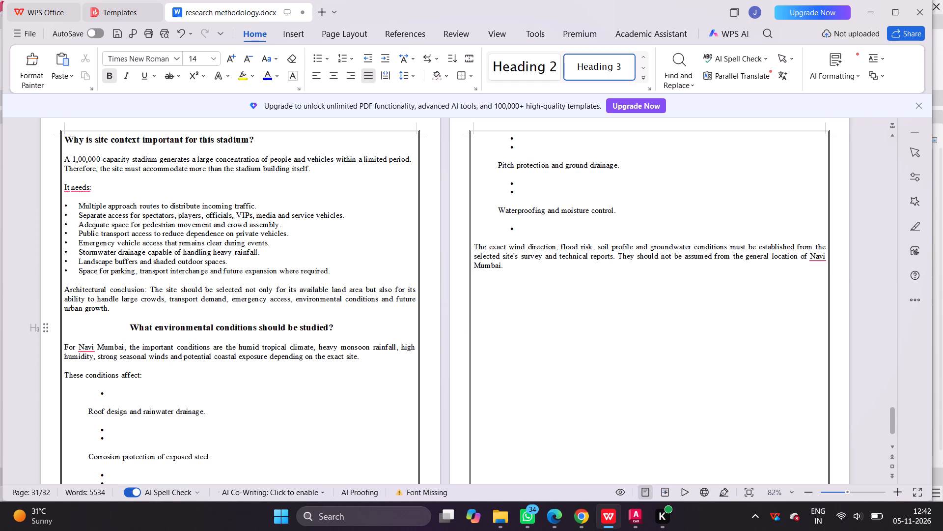
key(BackSpace)
key(Return)
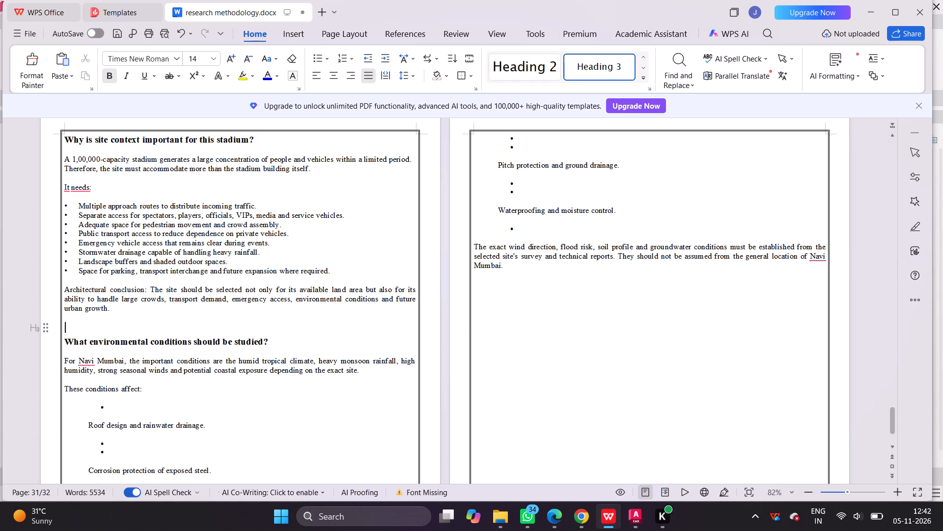
scroll(74, 325, down, 2)
key(BackSpace)
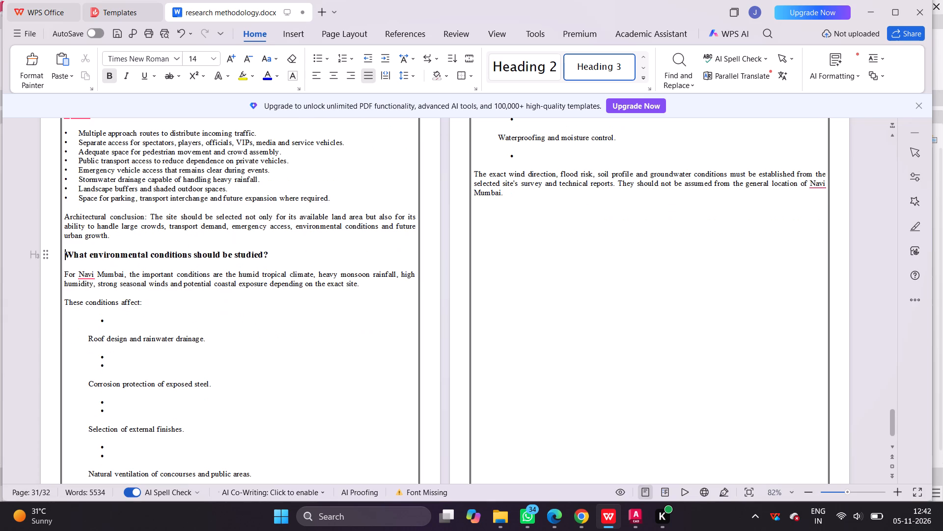
Remove the empty bullet and indent before "Roof design and rainwater drainage" and format that line as a bullet point.
click(85, 333)
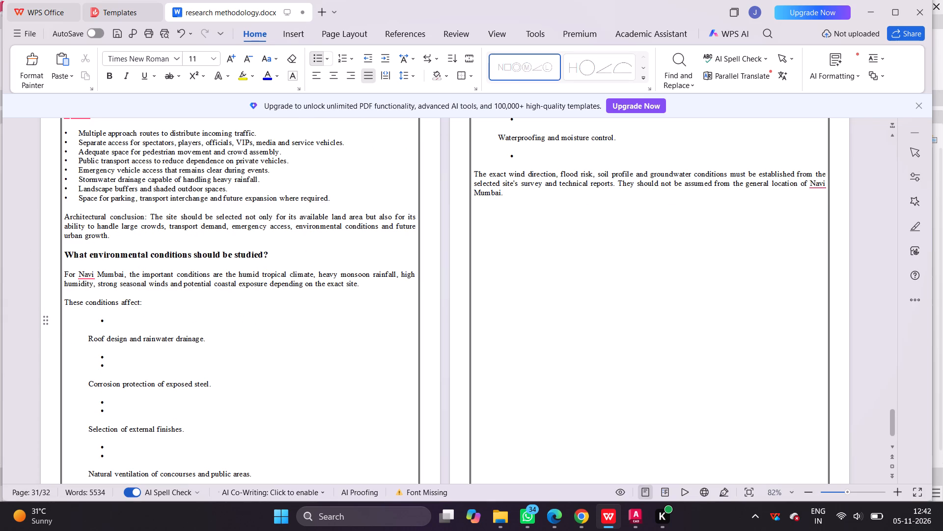
click(84, 336)
key(BackSpace)
key(BackSpace)
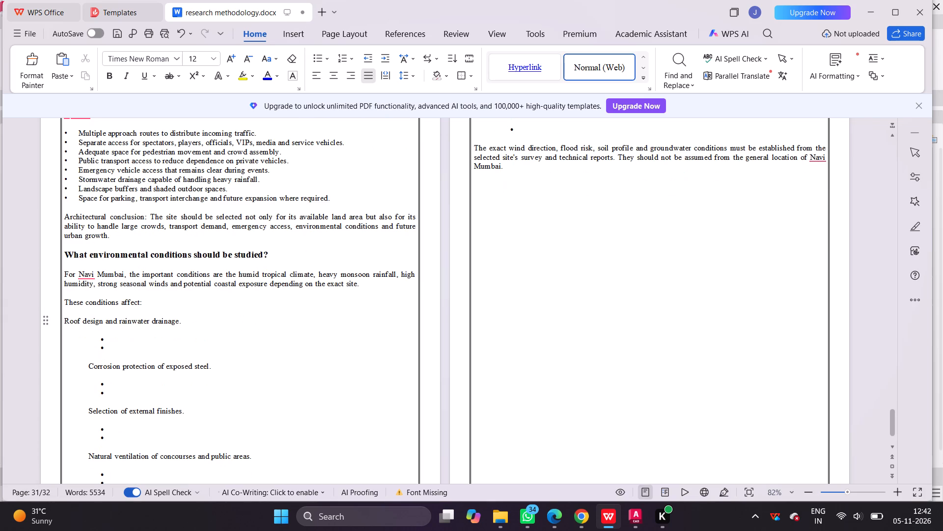
click(321, 58)
Remove the empty bullets above "Corrosion protection of exposed steel" and make that line the second bullet under "These conditions affect:".
click(86, 369)
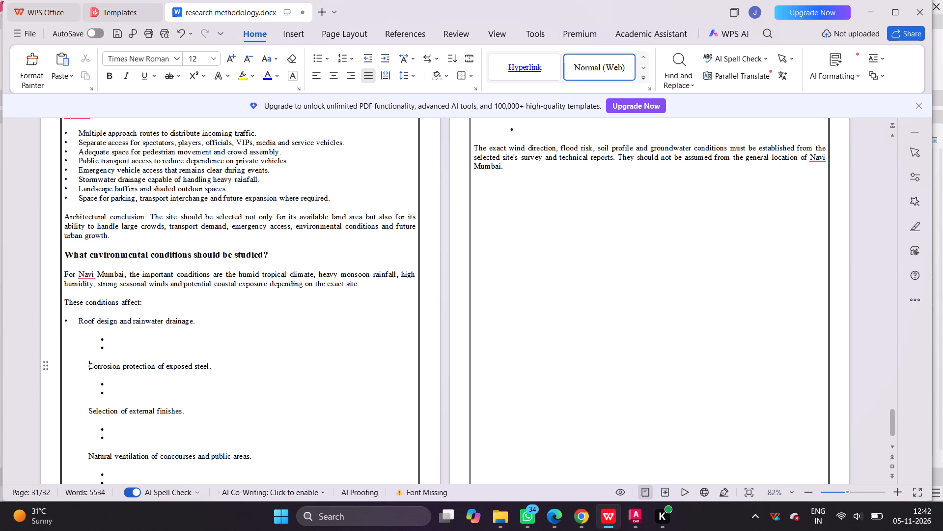
key(BackSpace)
key(BackSpace)
key(BackSpace)
key(Return)
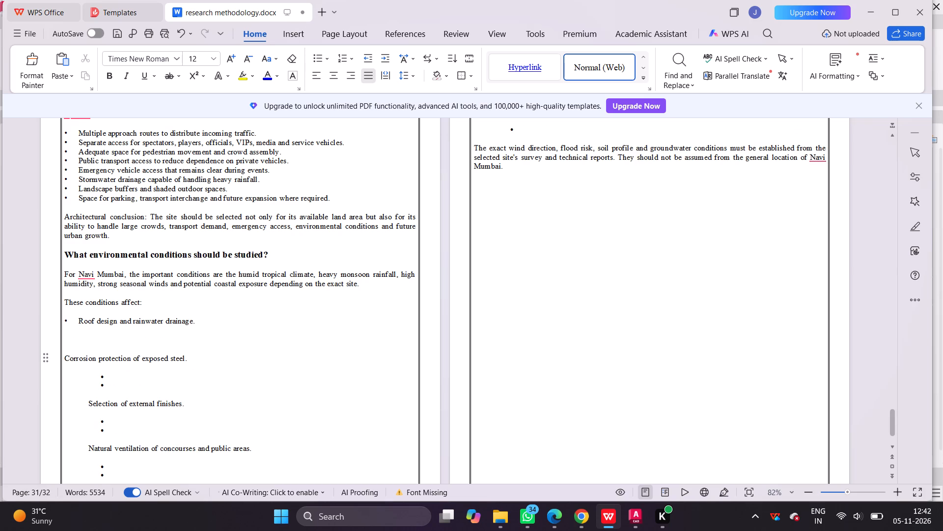
key(BackSpace)
key(BackSpace)
key(Return)
Remove the empty bullets above "Selection of external finishes" and make that line the third bullet.
click(87, 370)
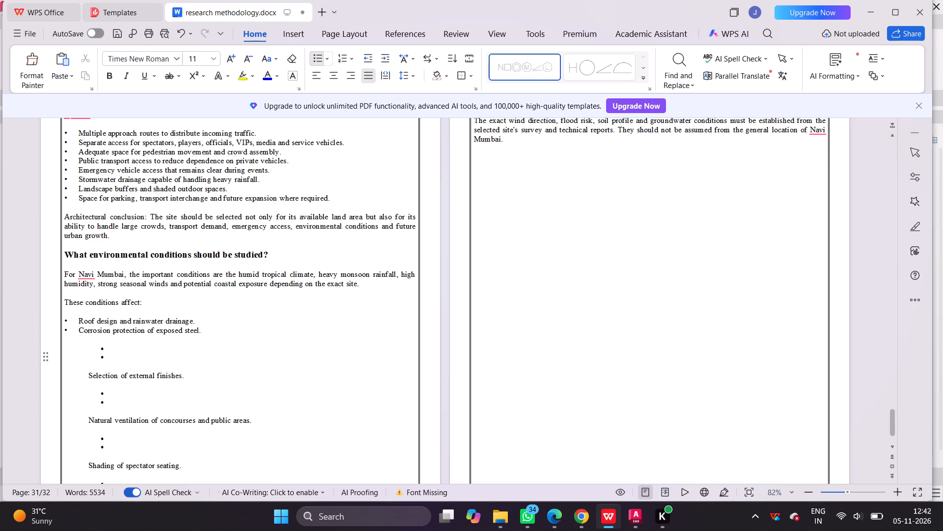
click(89, 375)
key(BackSpace)
key(BackSpace)
key(BackSpace)
key(BackSpace)
key(Return)
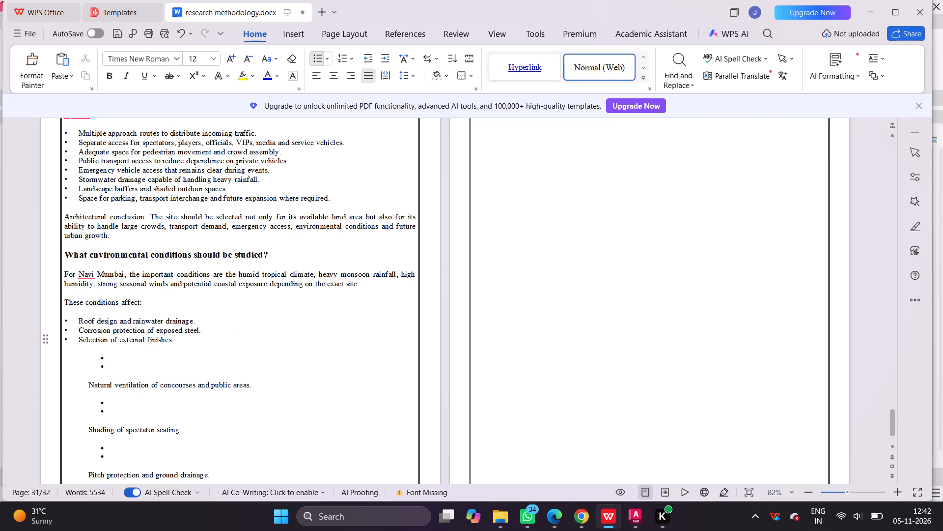
Remove the empty bullets above "Natural ventilation of concourses and public areas" and make that line the fourth bullet.
click(87, 381)
key(BackSpace)
key(BackSpace)
key(BackSpace)
key(BackSpace)
key(Return)
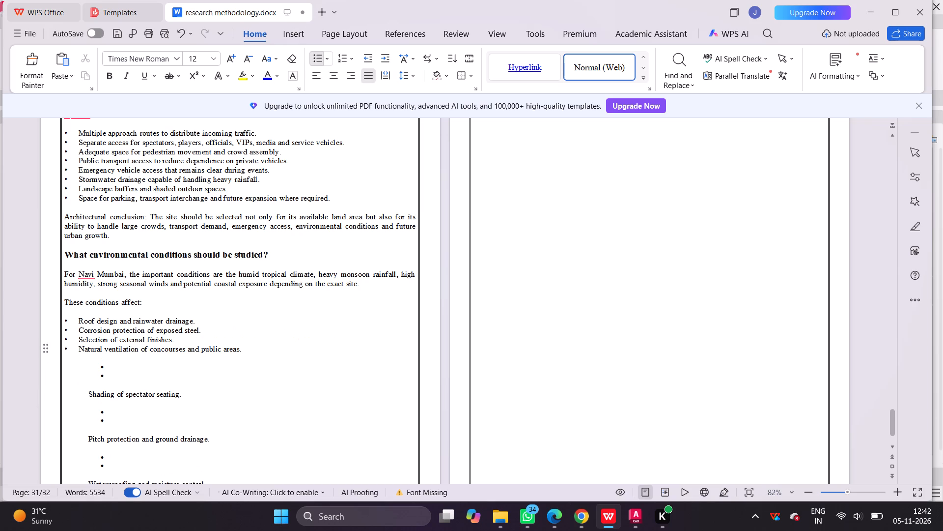
Remove the empty bullets above "Shading of spectator seating" and make that line the fifth bullet.
click(88, 393)
key(BackSpace)
key(BackSpace)
key(BackSpace)
key(BackSpace)
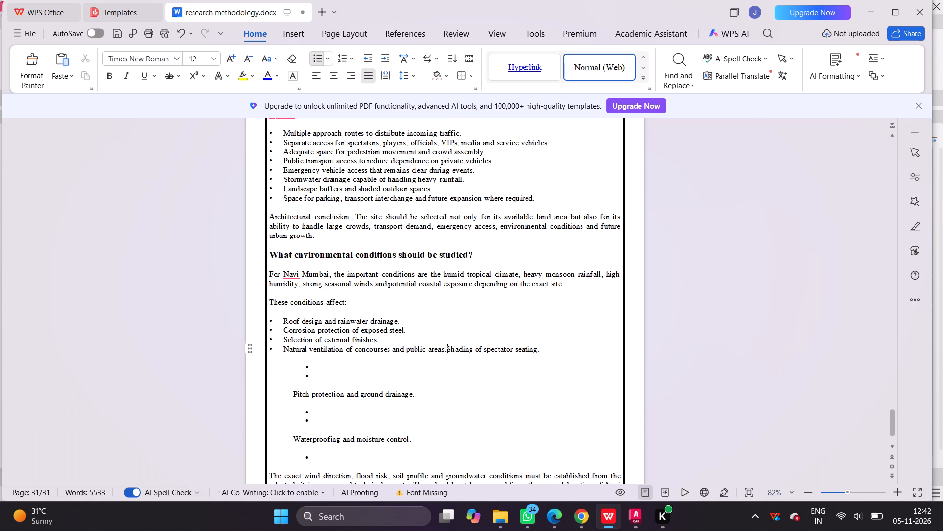
key(Return)
Remove the empty bullets above "Pitch protection and ground drainage" and make that line the sixth bullet.
click(290, 405)
key(BackSpace)
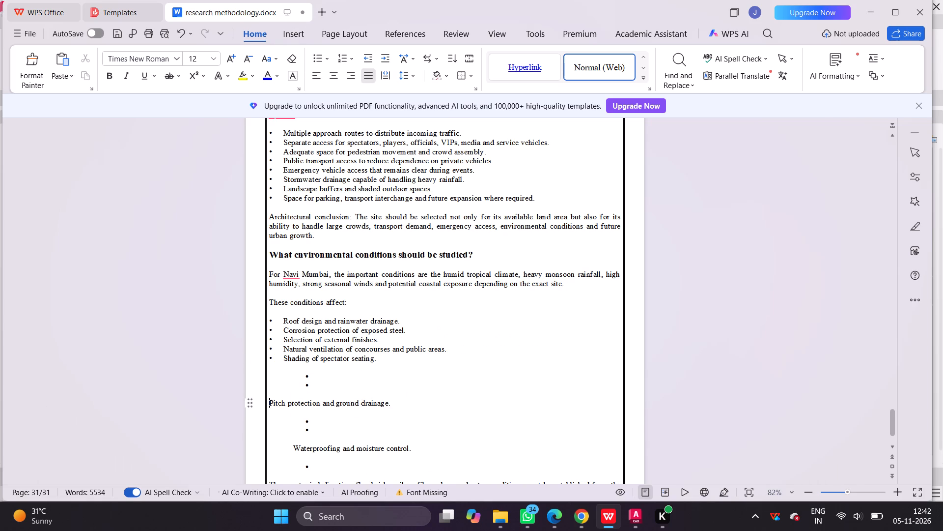
key(BackSpace)
key(BackSpace)
key(BackSpace)
key(Return)
Remove the empty bullets above "Waterproofing and moisture control" and make that line the seventh bullet.
click(292, 412)
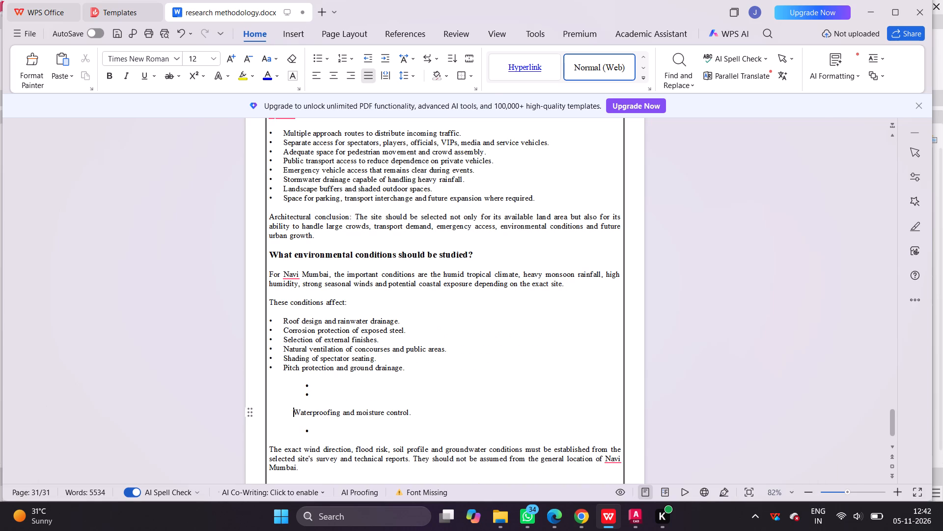
key(BackSpace)
key(BackSpace)
key(BackSpace)
key(BackSpace)
key(Return)
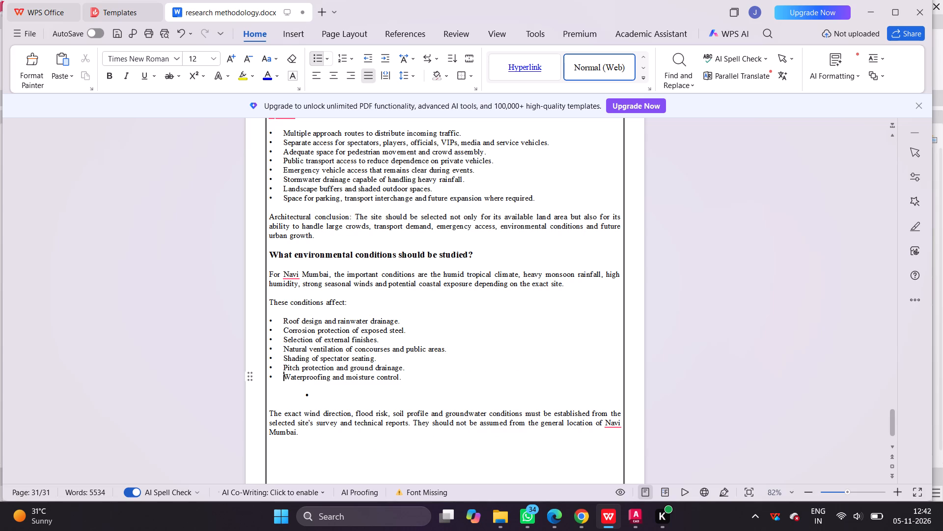
Delete the leftover empty bullet between "Waterproofing and moisture control" and the paragraph on exact wind direction and flood risk.
click(314, 402)
key(BackSpace)
key(BackSpace)
key(BackSpace)
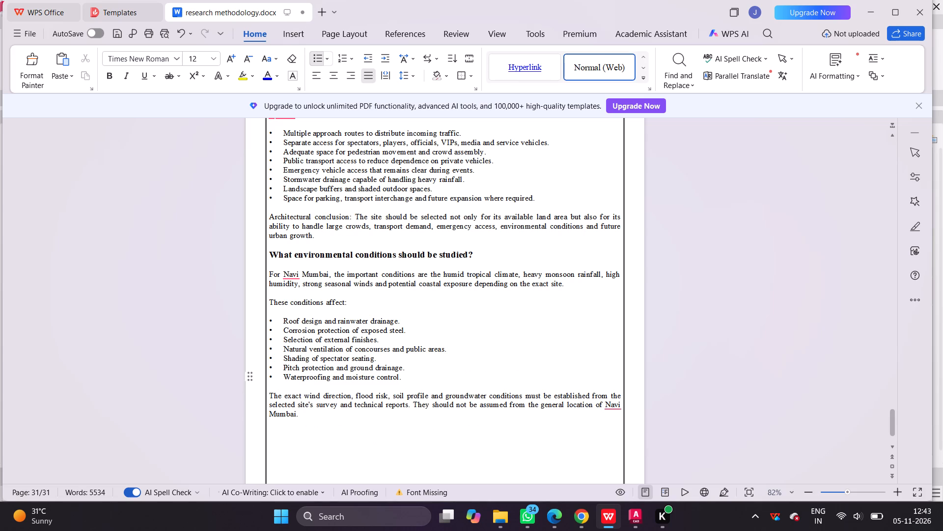
In the ChatGPT conversation in Chrome, copy everything from "2. Target users: Who will use the stadium?" through "Local communities using permitted public areas.".
click(576, 520)
scroll(276, 340, down, 1)
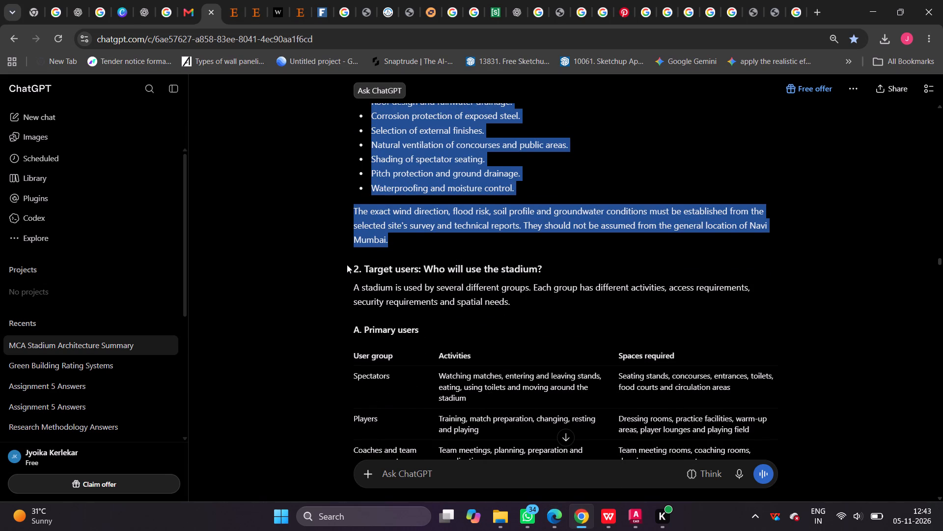
drag(346, 265, 425, 288)
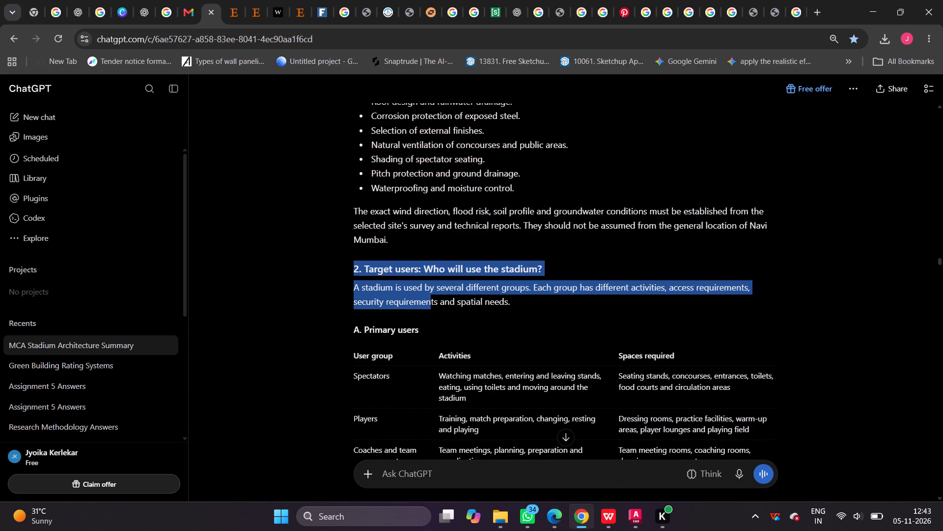
drag(425, 288, 389, 253)
scroll(395, 245, down, 4)
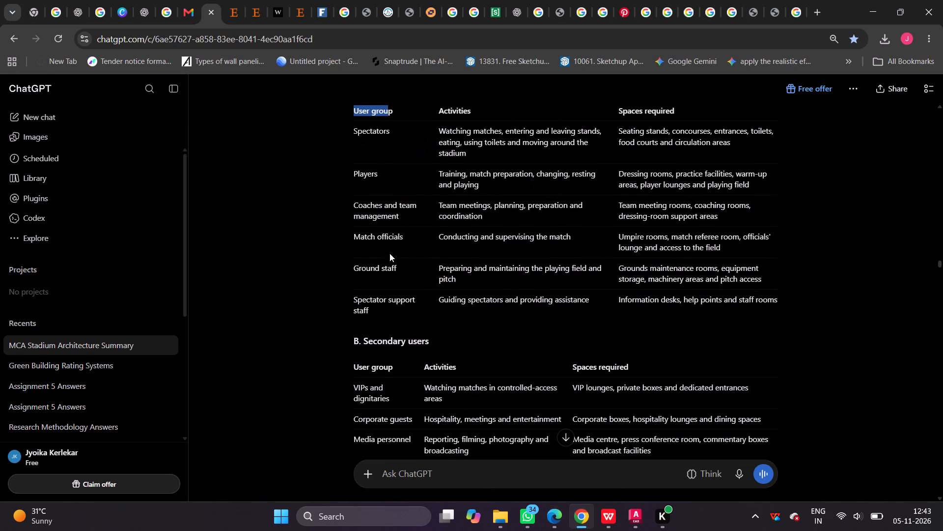
drag(389, 253, 697, 295)
scroll(389, 253, down, 5)
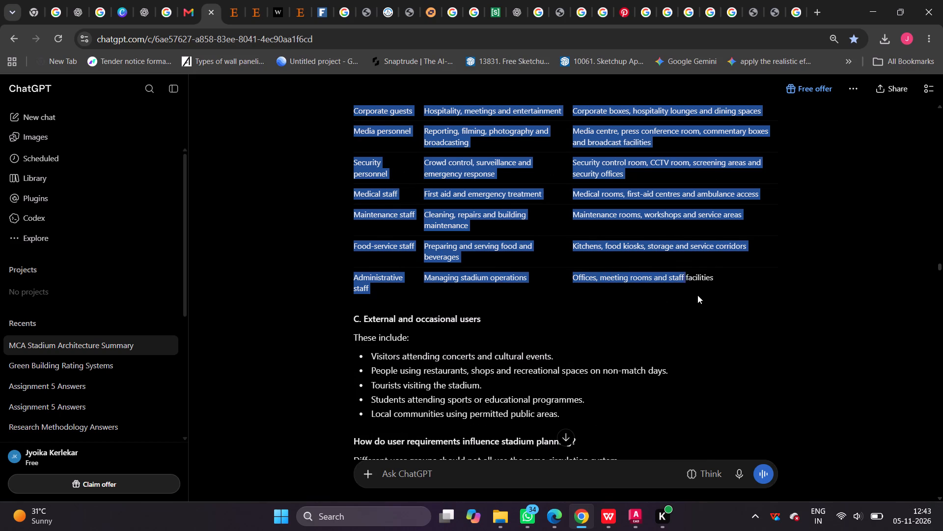
drag(697, 295, 608, 243)
scroll(644, 305, down, 3)
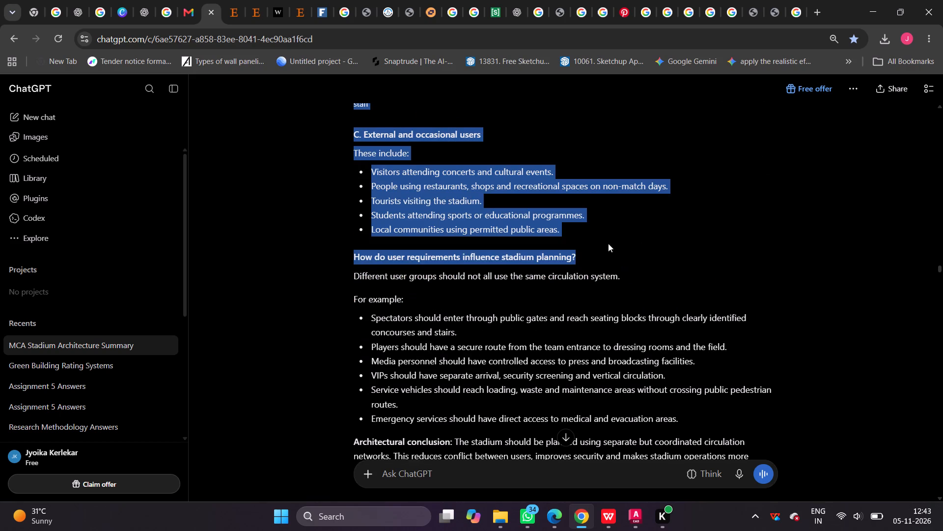
drag(608, 243, 581, 230)
key(ctrl+c)
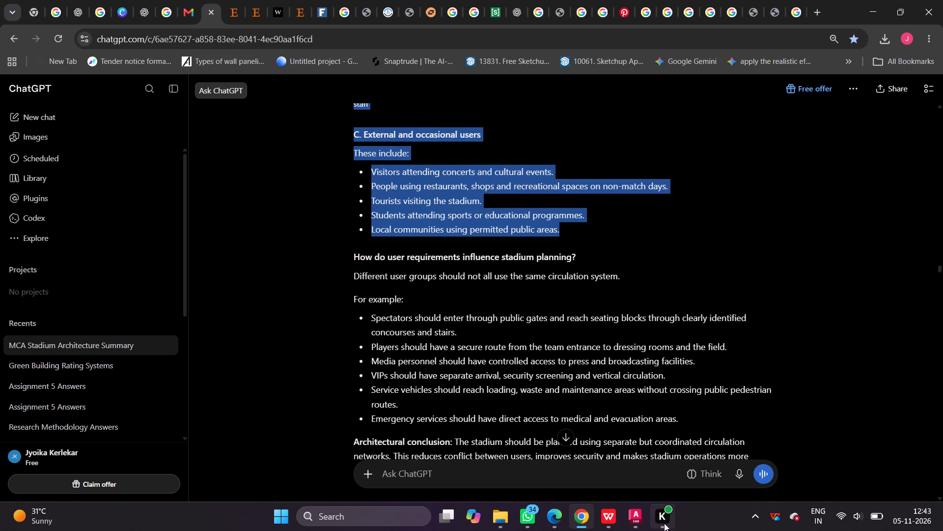
Switch to the research methodology document in WPS Office and paste the copied section below the closing paragraph on wind direction and flood risk.
click(625, 521)
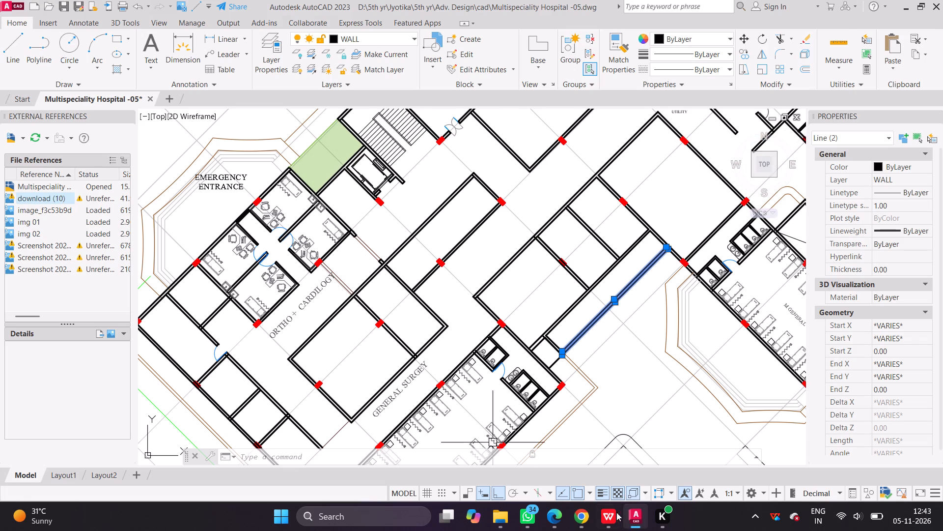
click(610, 516)
scroll(329, 314, down, 3)
click(314, 310)
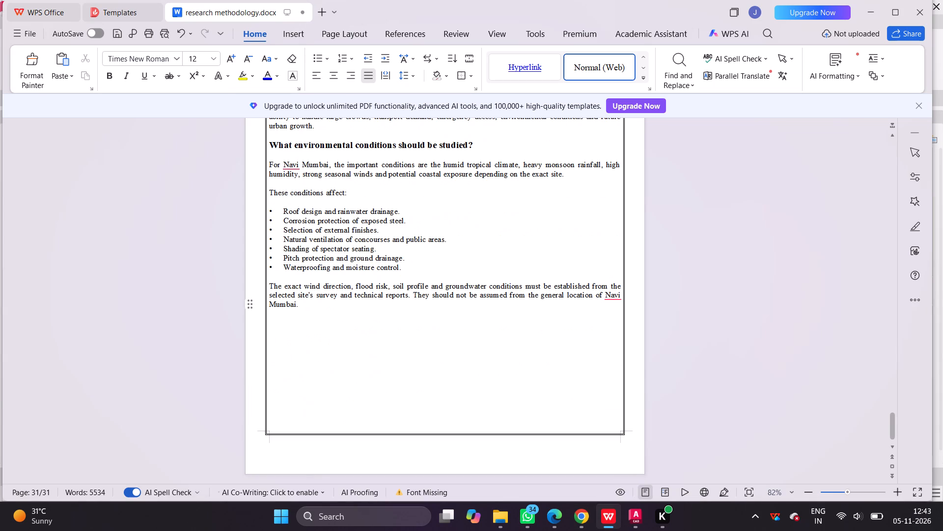
scroll(306, 340, down, 7)
click(277, 336)
key(ctrl+v)
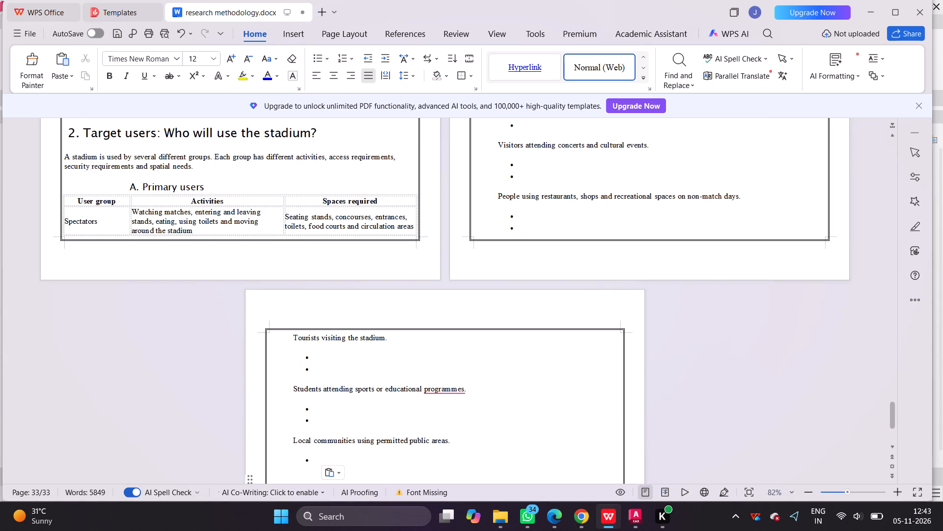
Set the font of the entire pasted target users section, tables and lists included, to Times New Roman.
scroll(385, 345, up, 4)
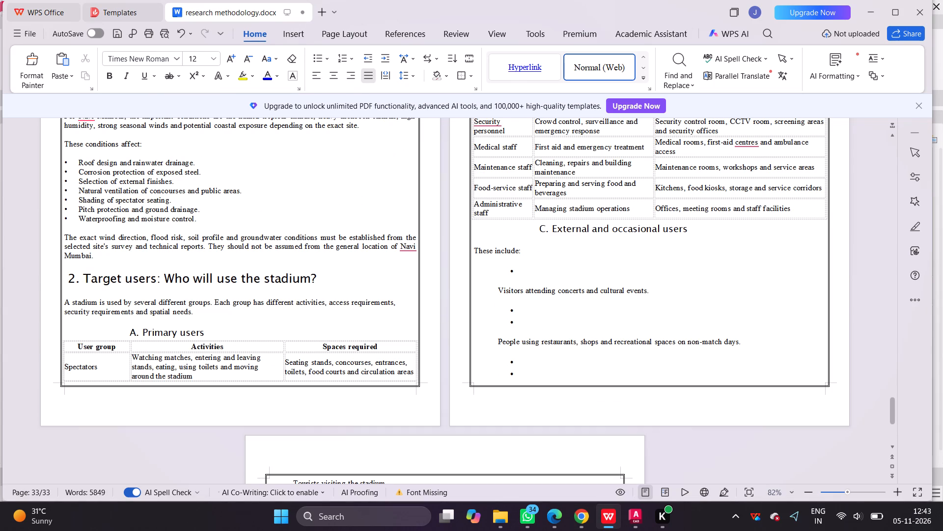
drag(68, 279, 498, 314)
scroll(579, 383, down, 9)
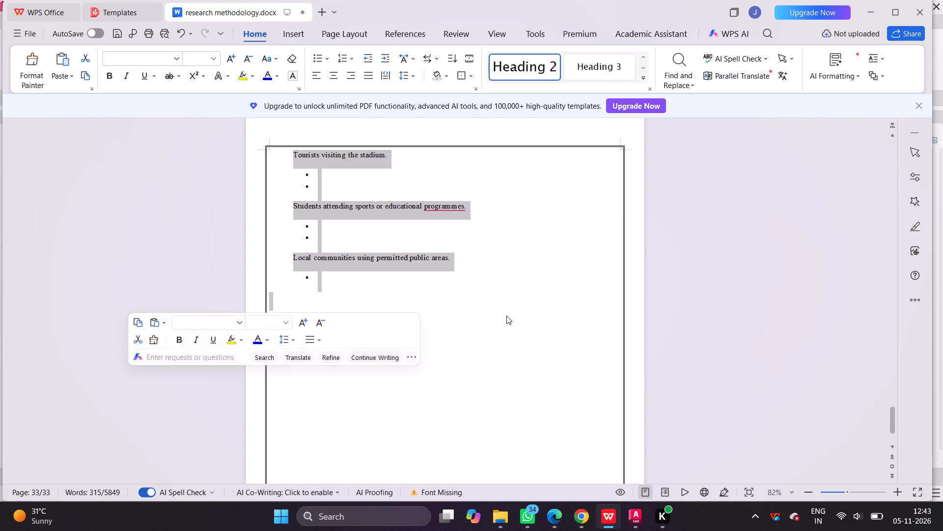
click(177, 60)
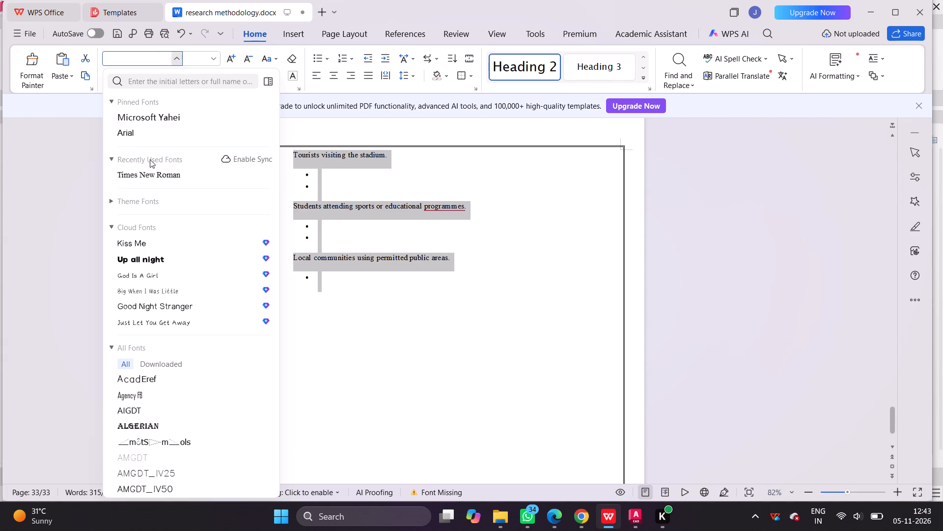
click(149, 175)
click(544, 298)
Format the heading "2. Target users: Who will use the stadium?" as 14 pt bold.
scroll(334, 307, up, 2)
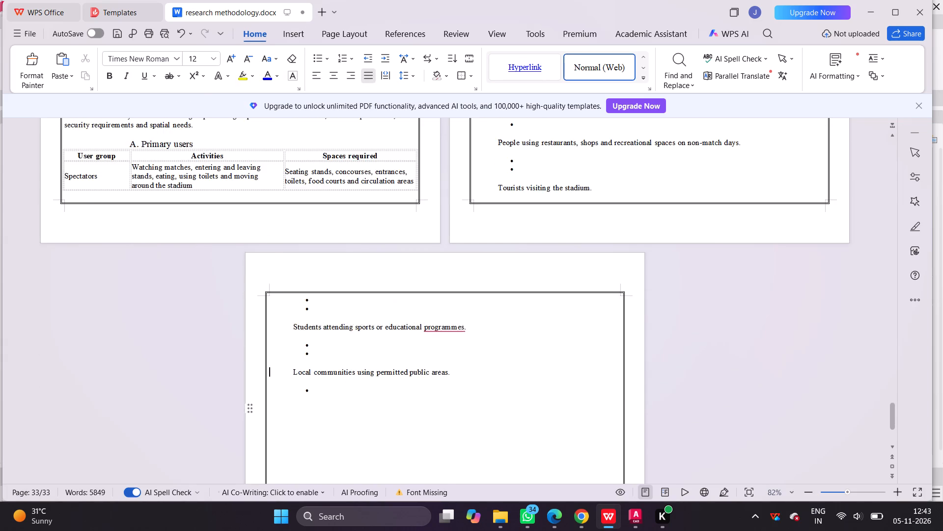
scroll(336, 307, up, 5)
drag(277, 204, 66, 200)
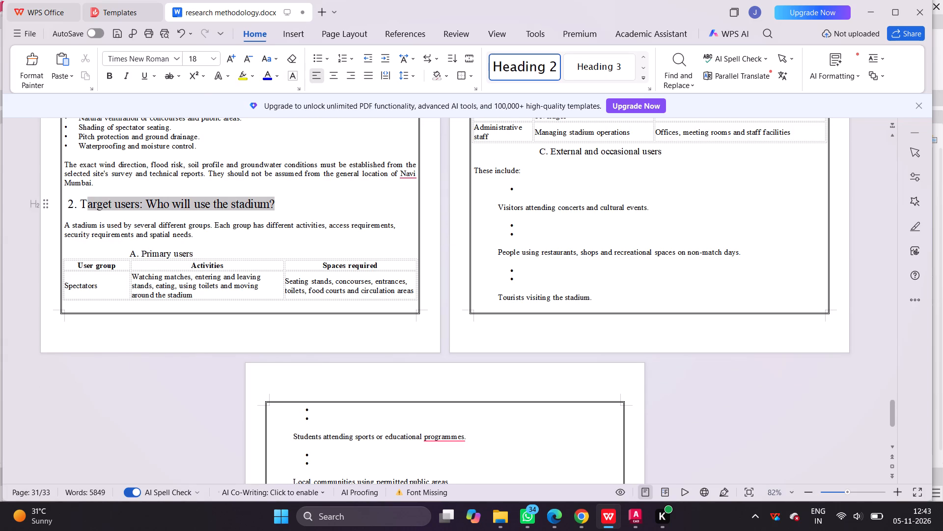
drag(66, 200, 61, 200)
click(211, 58)
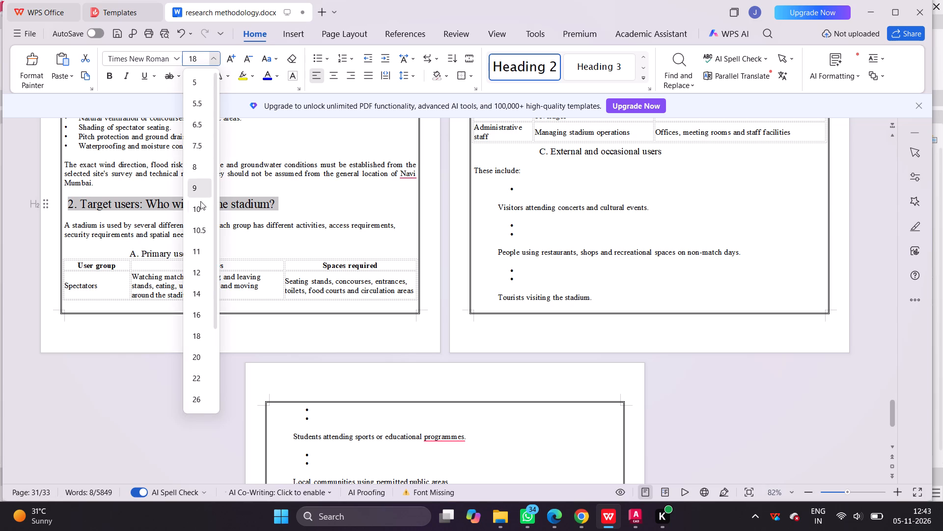
click(196, 292)
key(ctrl+b)
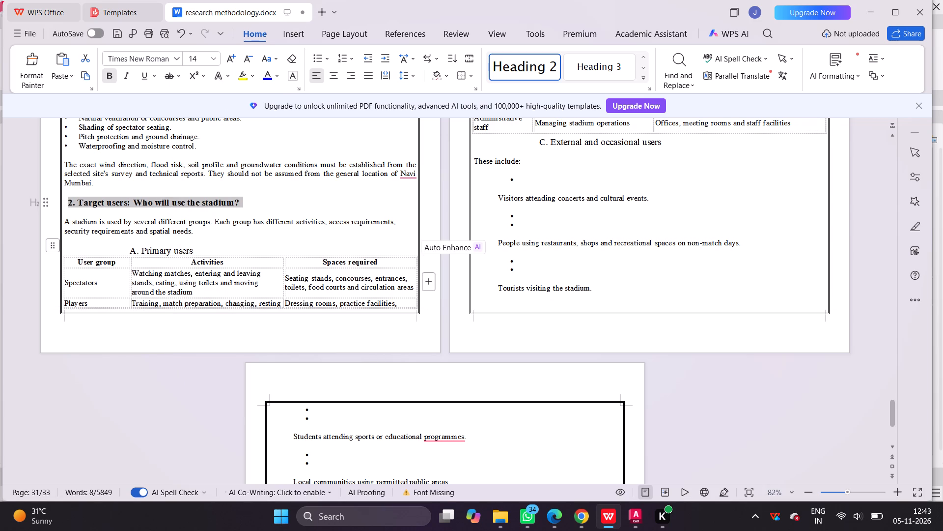
click(280, 75)
click(280, 75)
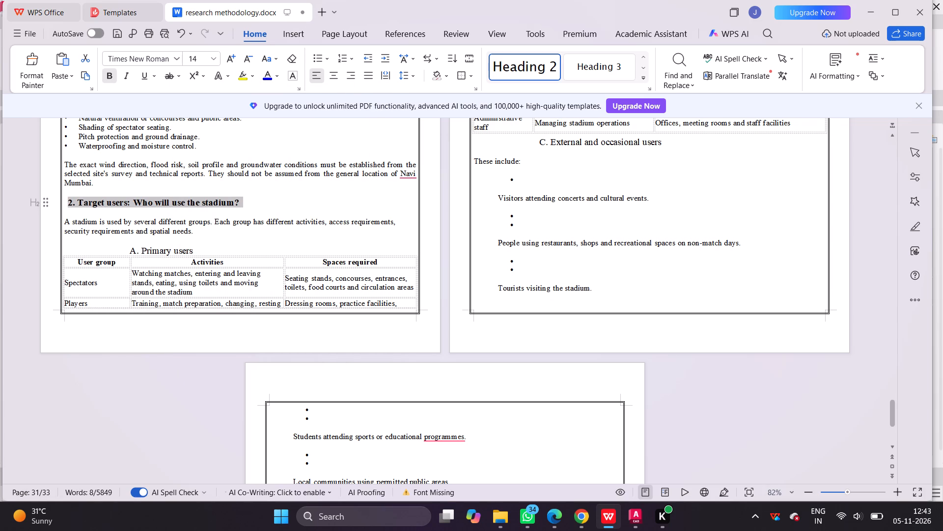
click(277, 199)
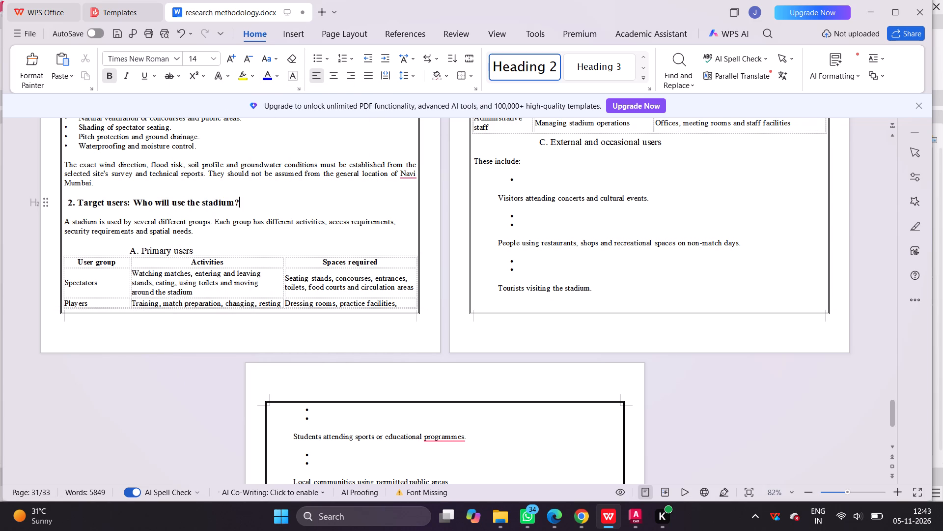
Insert blank lines before the "2. Target users" heading so that the section starts at the top of the next page.
click(64, 206)
key(Return)
key(Return)
key(Return)
key(Return)
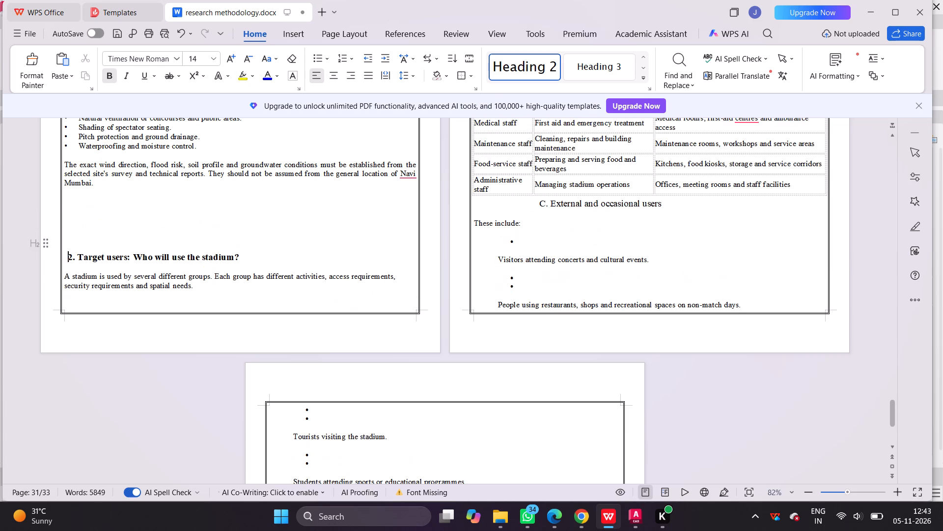
key(Return)
key(Return)
key(Return)
key(Return)
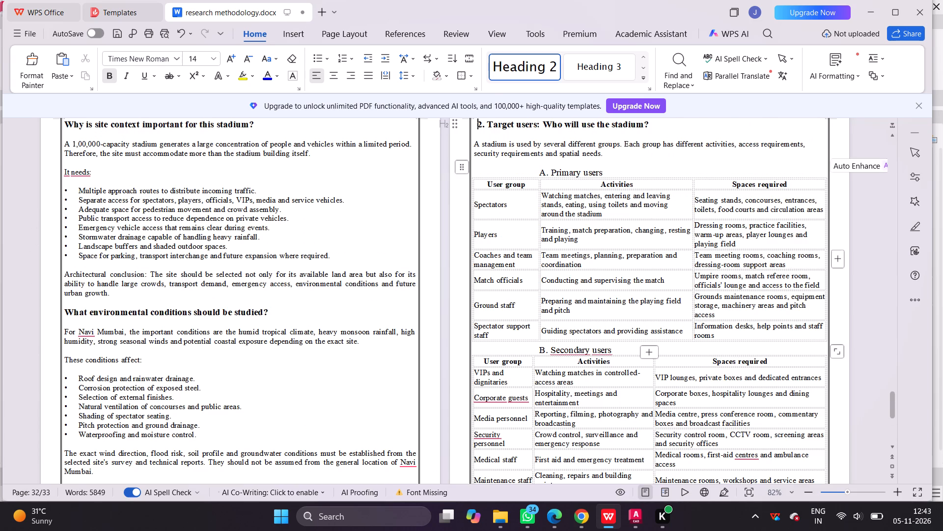
Make the subheading "B. Secondary users" bold.
scroll(558, 261, up, 1)
click(532, 385)
drag(532, 385, 550, 385)
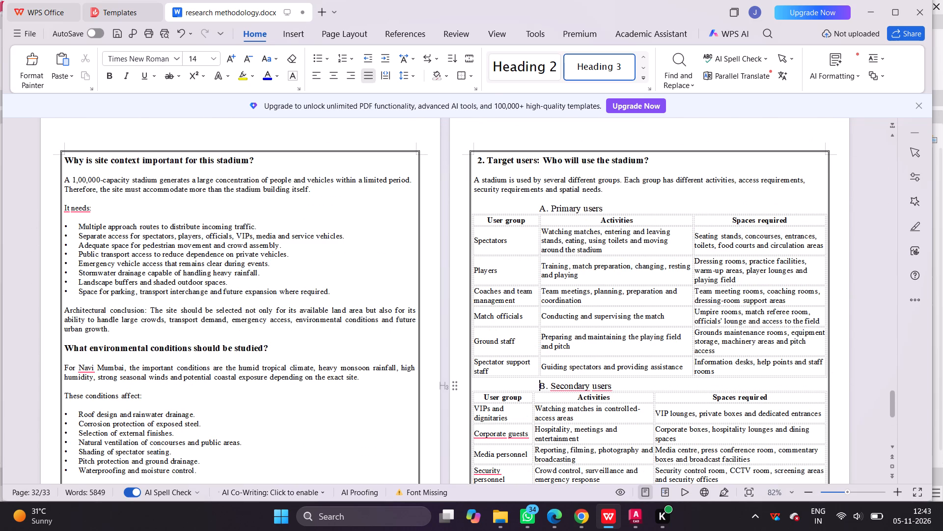
drag(550, 385, 629, 389)
key(ctrl+b)
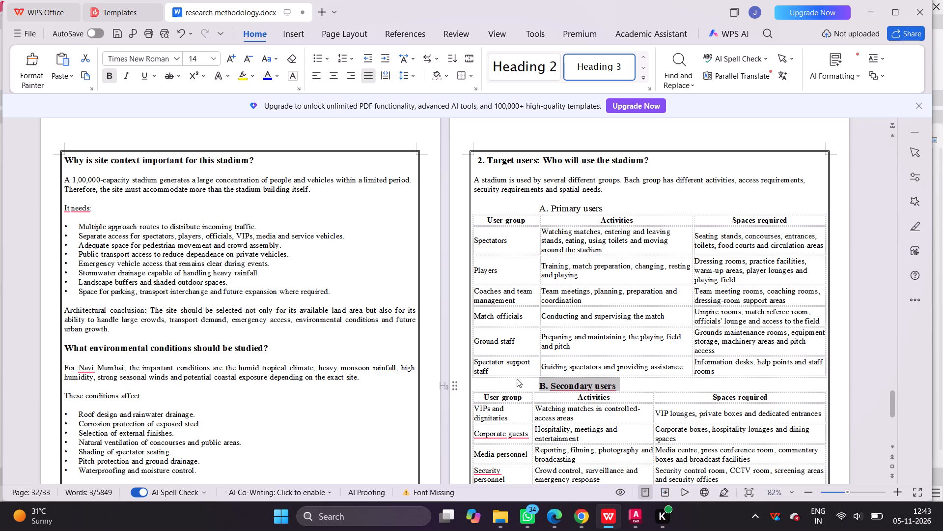
Remove the indent of "B. Secondary users" and add a line above it and a line between it and its table.
click(535, 386)
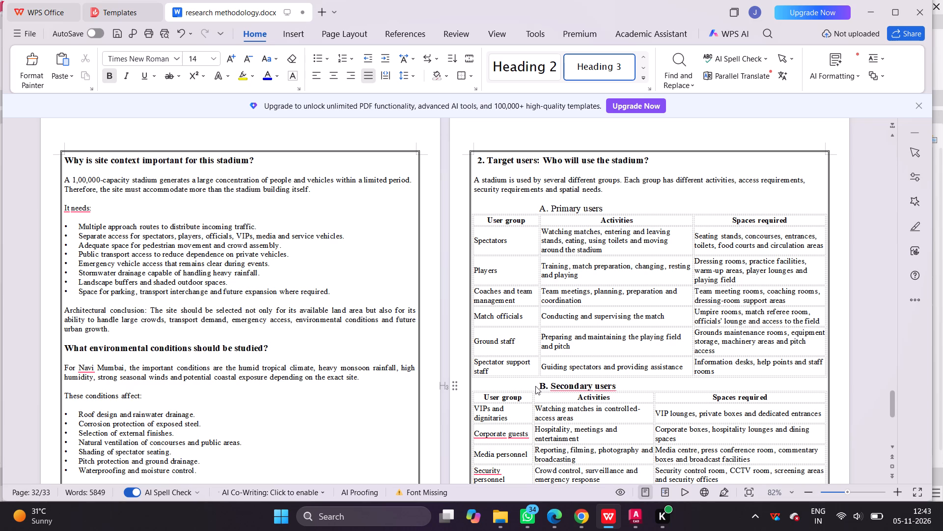
key(Return)
key(BackSpace)
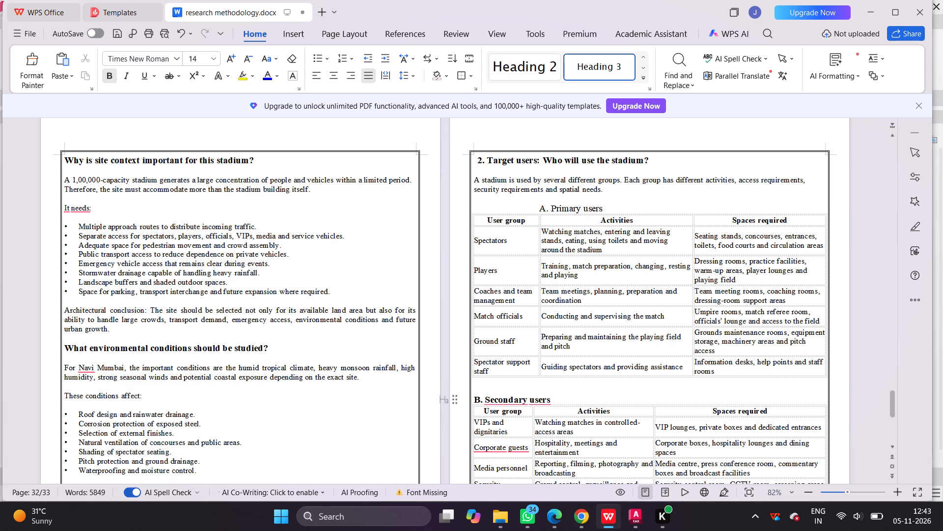
click(557, 396)
key(Return)
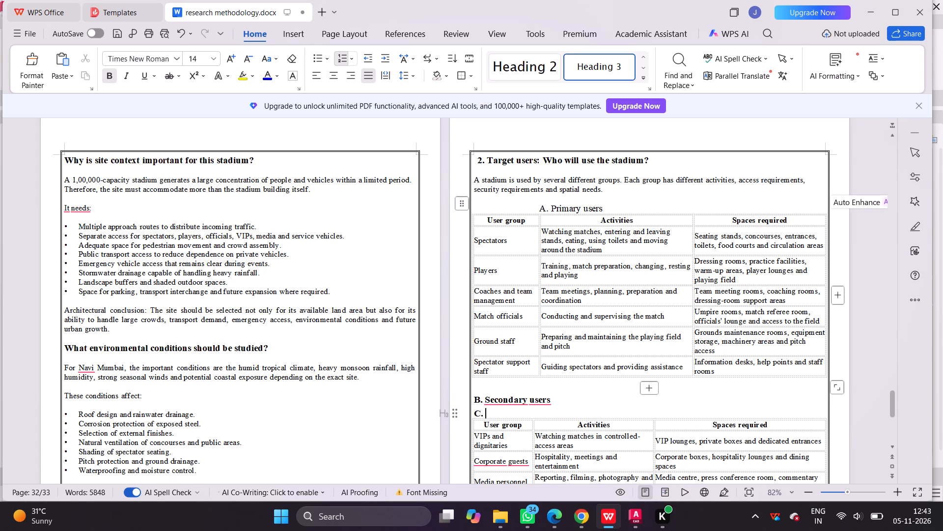
Make the subheading "A. Primary users" bold and remove its indent so it starts at the text margin.
drag(531, 207, 608, 209)
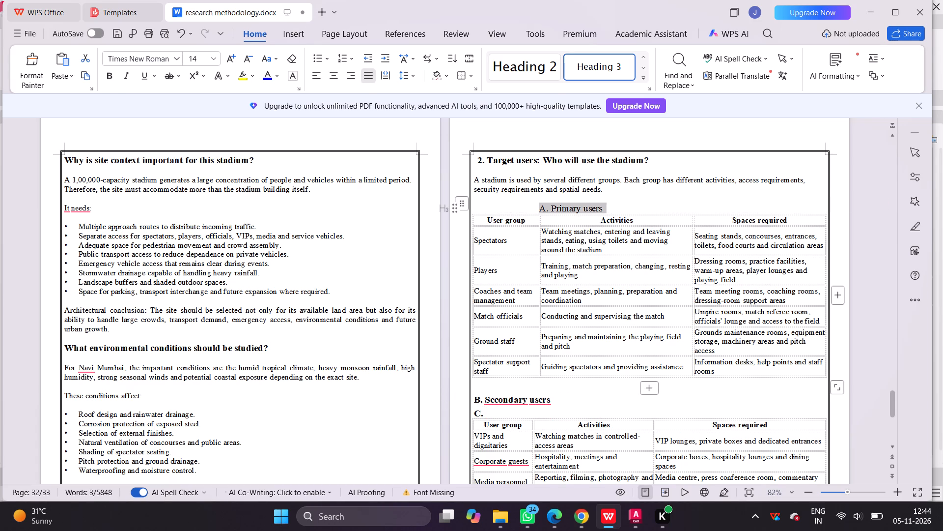
key(ctrl+b)
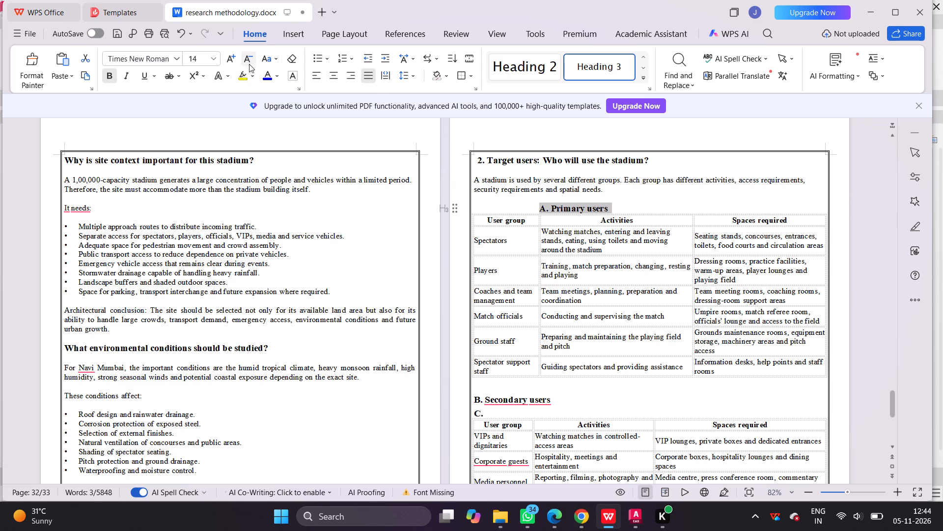
drag(519, 194, 522, 203)
click(529, 208)
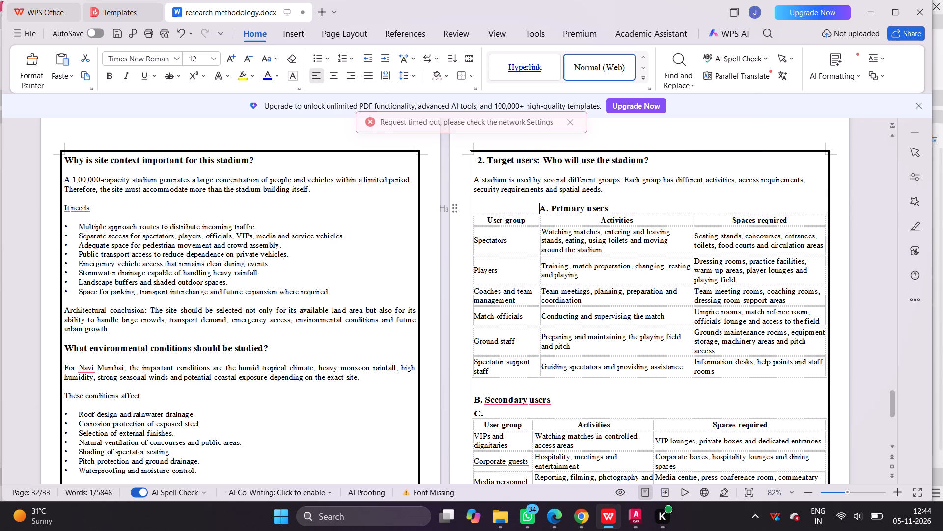
key(BackSpace)
Add an unnumbered blank line between the "A. Primary users" subheading and its table.
click(586, 207)
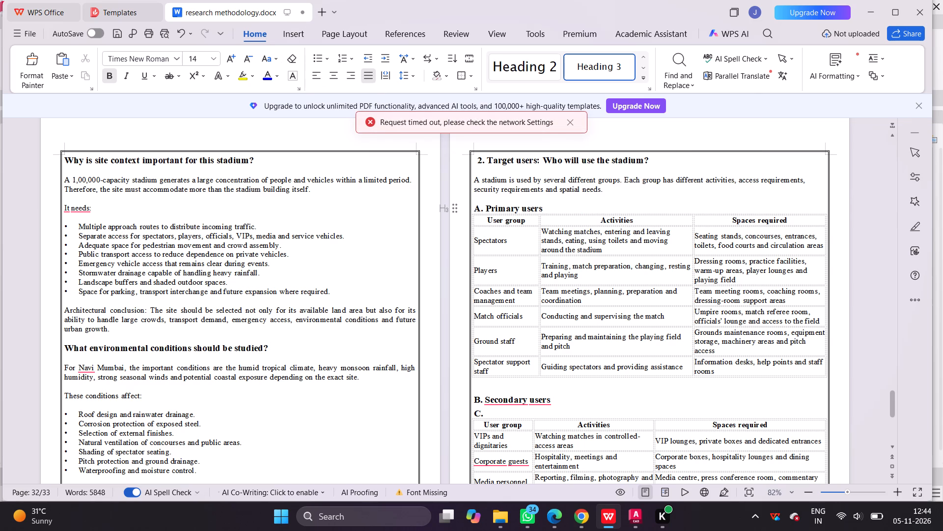
key(Return)
scroll(571, 206, down, 2)
scroll(510, 195, up, 1)
key(BackSpace)
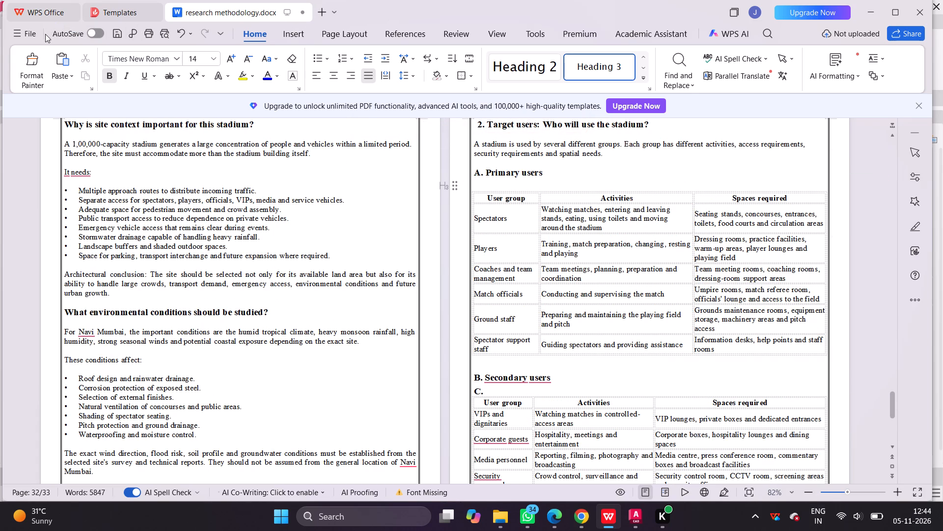
Save the research methodology document.
click(23, 35)
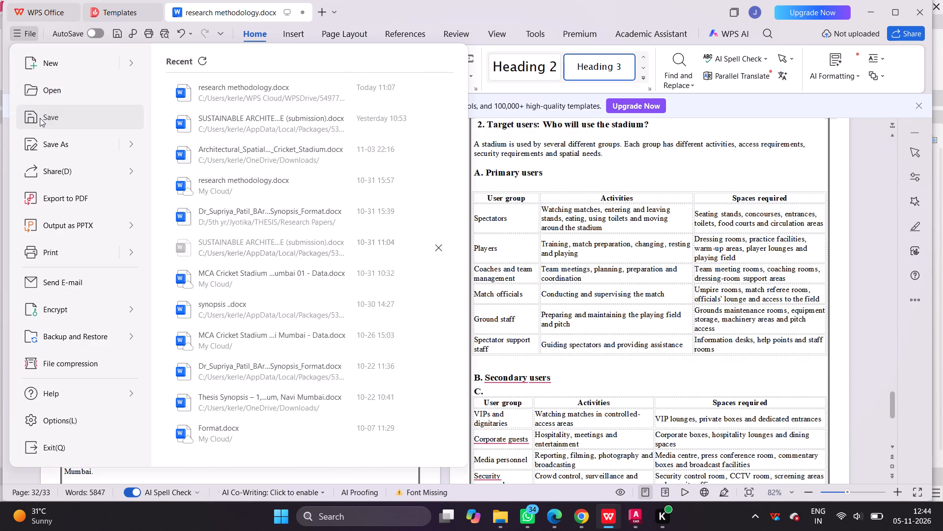
click(41, 118)
Remove the stray "C." numbering from the empty line between "B. Secondary users" and its table.
scroll(600, 316, down, 2)
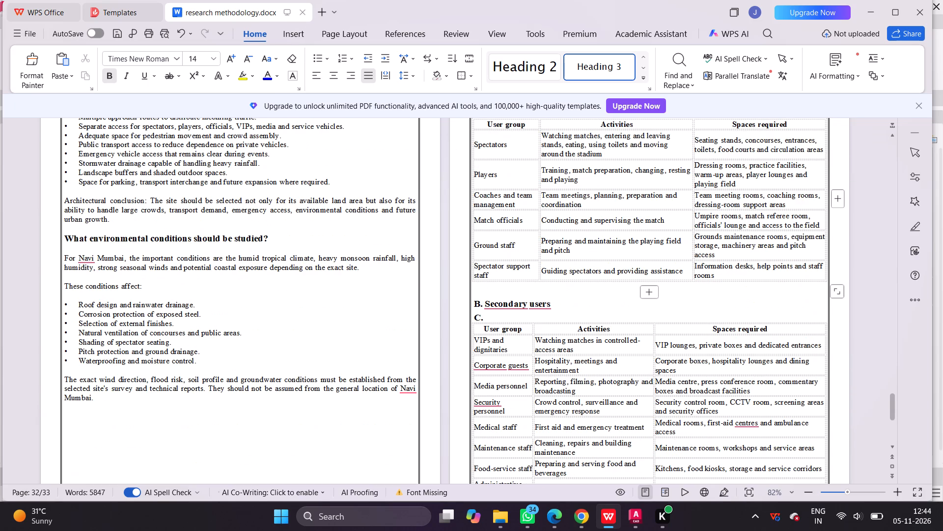
click(509, 317)
key(BackSpace)
Insert a line break before the subheading "C. External and occasional users" so it starts on the following page.
scroll(508, 316, down, 3)
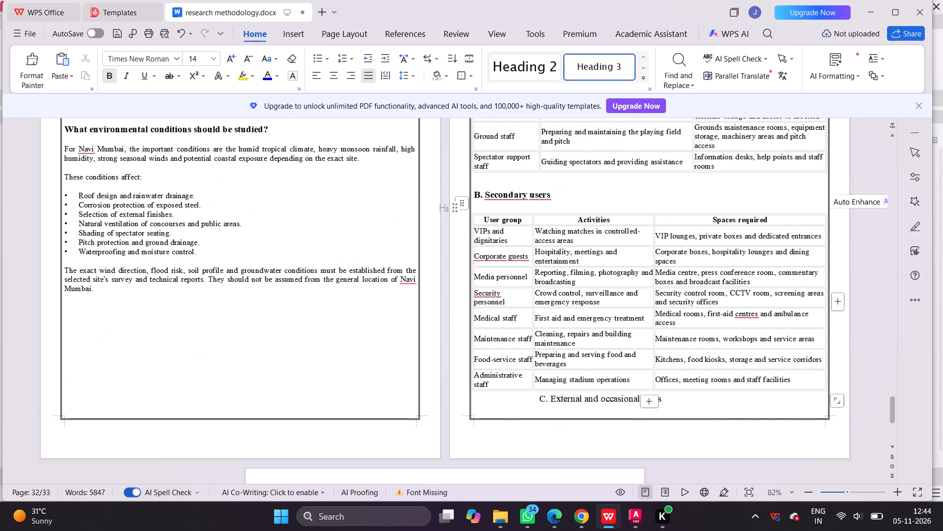
scroll(545, 381, down, 1)
click(535, 364)
key(Return)
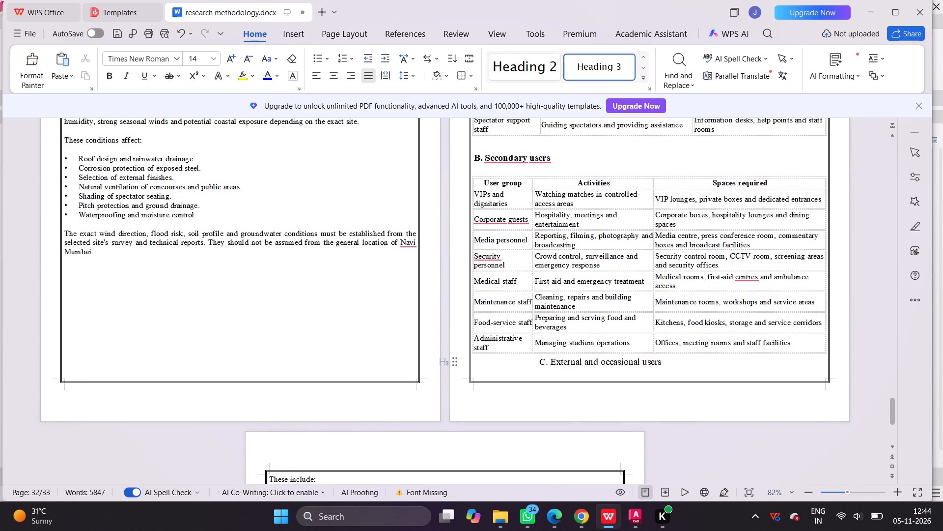
Make the subheading "C. External and occasional users" bold and remove its indent so it starts at the text margin.
scroll(552, 297, down, 4)
drag(329, 298, 481, 299)
key(ctrl+b)
click(341, 301)
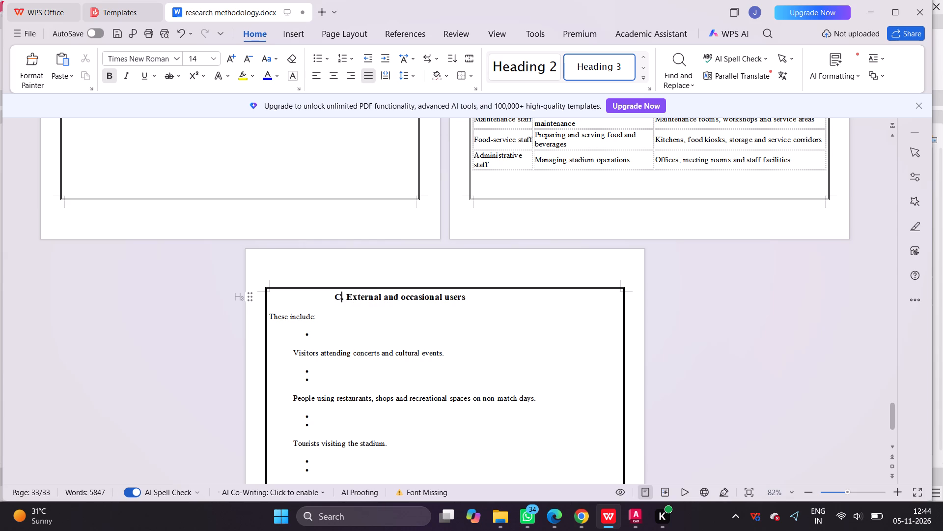
click(327, 297)
key(BackSpace)
Remove the empty bullet under "These include:" and make "Visitors attending concerts and cultural events." a margin-aligned list item with a small round bullet.
click(291, 351)
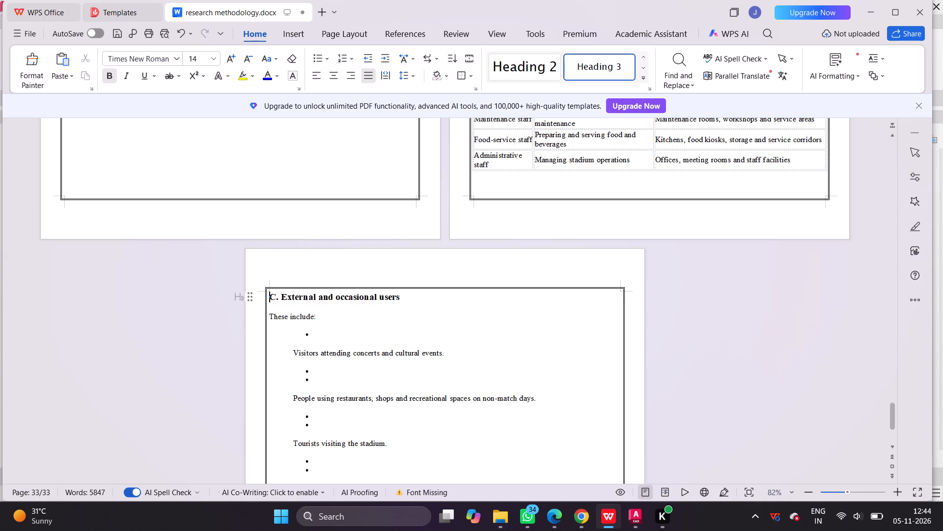
key(BackSpace)
key(BackSpace)
key(BackSpace)
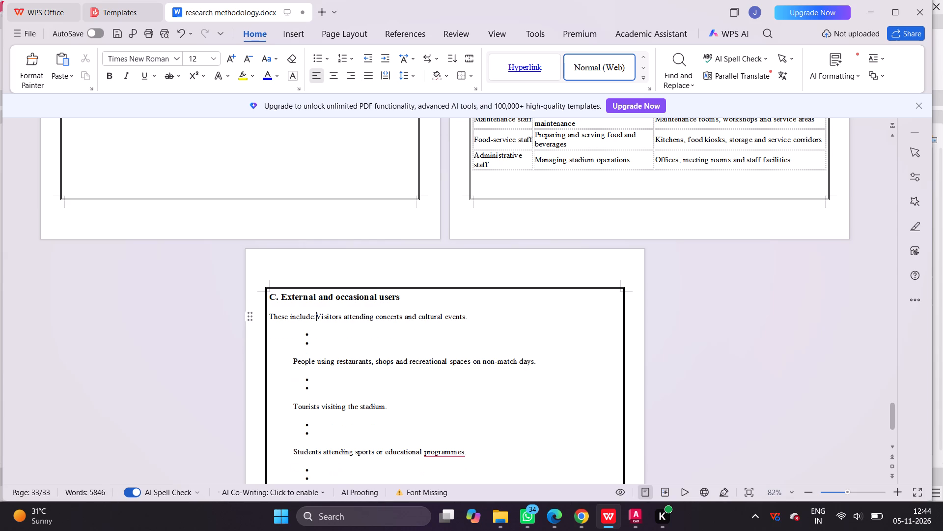
key(Return)
click(321, 57)
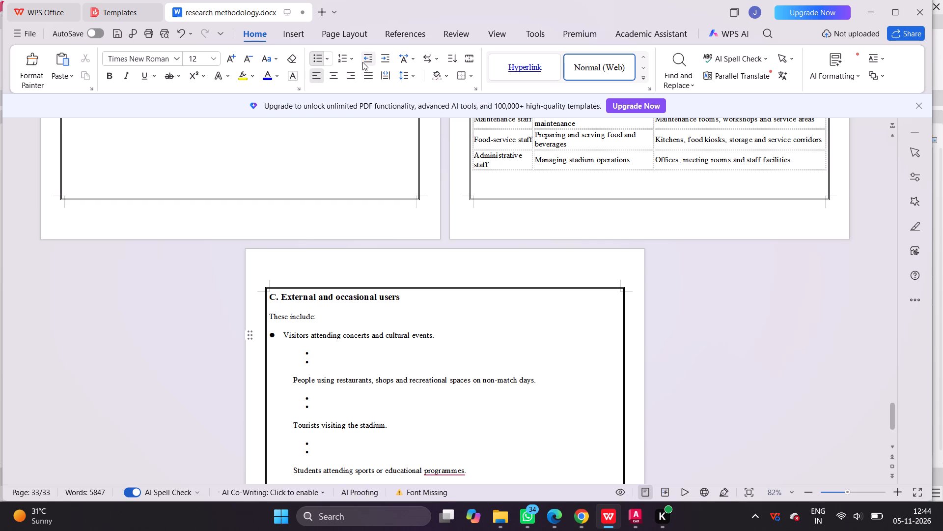
click(327, 61)
click(372, 403)
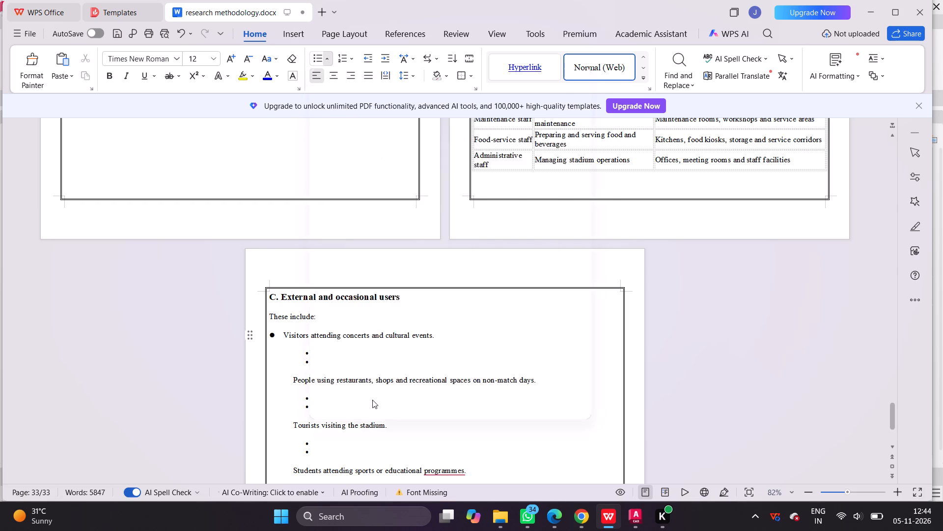
click(596, 299)
click(419, 156)
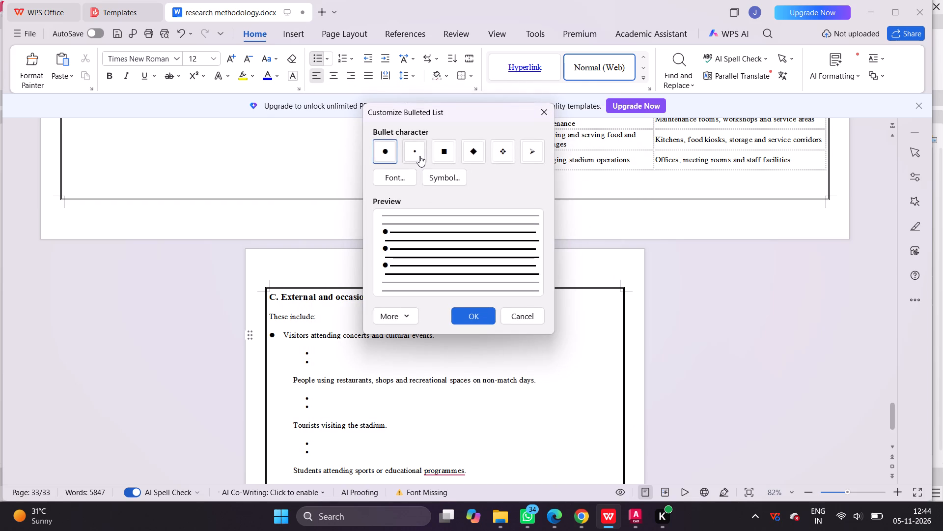
click(485, 310)
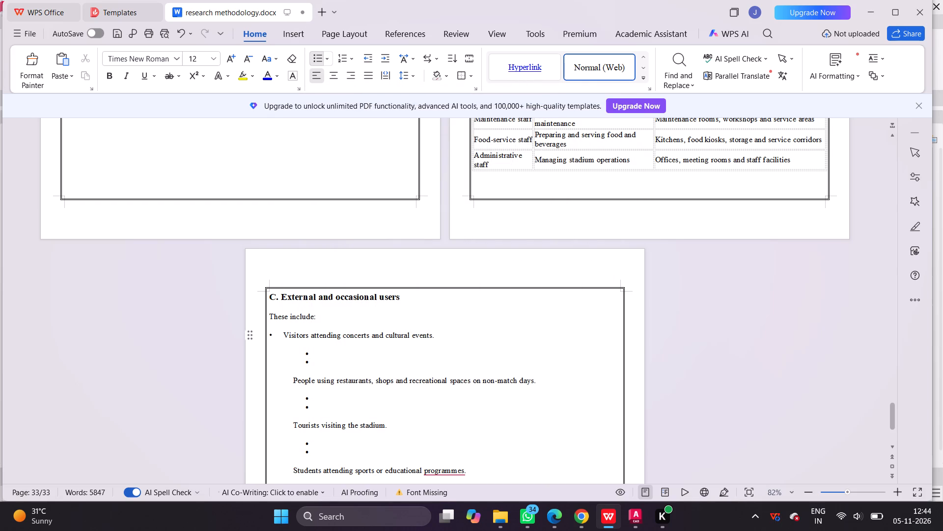
Remove the empty bullets before the restaurant/shop users and tourists lines and make each its own item in the small-bullet list.
click(294, 379)
key(BackSpace)
key(BackSpace)
key(BackSpace)
key(BackSpace)
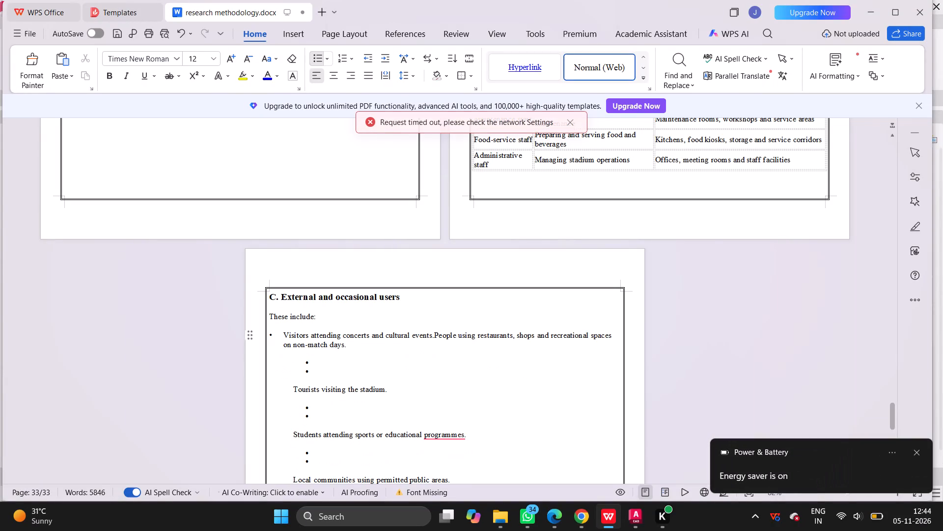
key(Return)
click(292, 390)
key(BackSpace)
key(BackSpace)
key(BackSpace)
key(BackSpace)
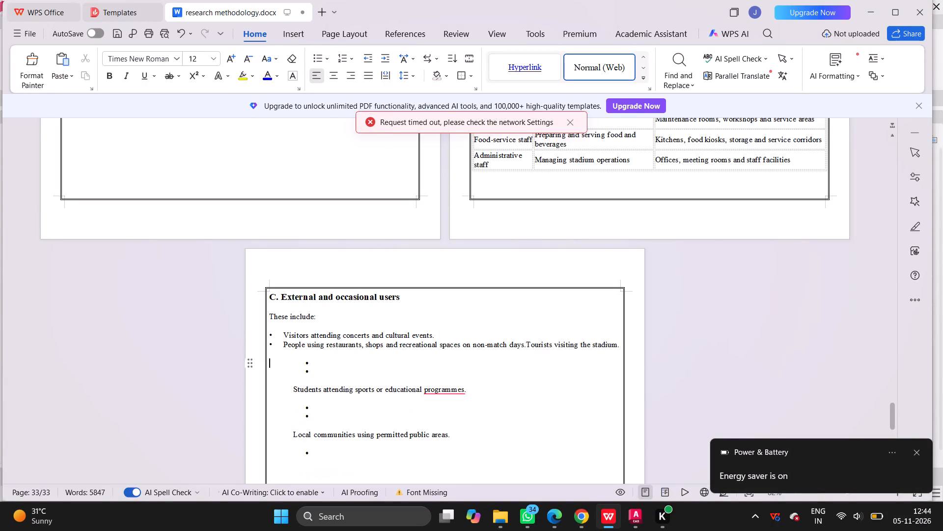
key(Return)
Remove the empty bullets before the students and local communities lines and make each its own item in the small-bullet list.
click(291, 397)
key(BackSpace)
key(BackSpace)
key(BackSpace)
key(BackSpace)
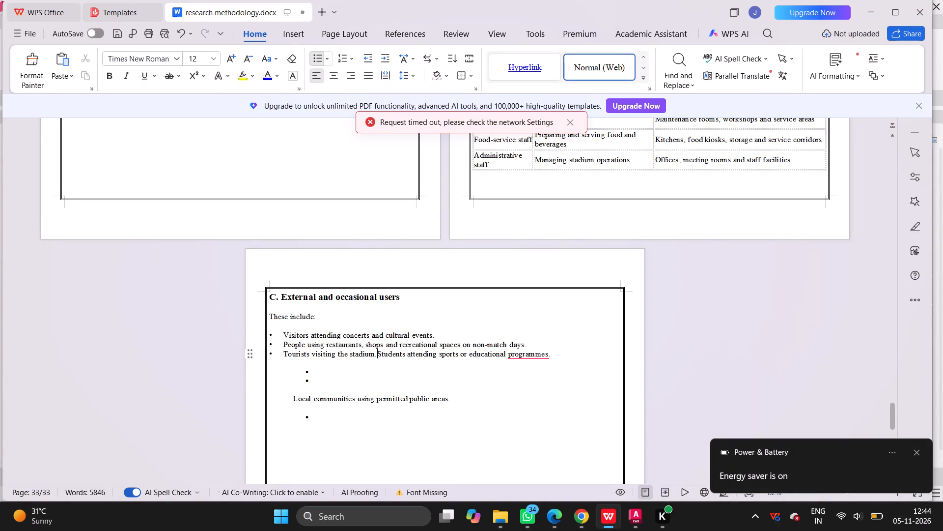
key(Return)
click(292, 406)
key(BackSpace)
key(BackSpace)
key(BackSpace)
key(BackSpace)
key(Return)
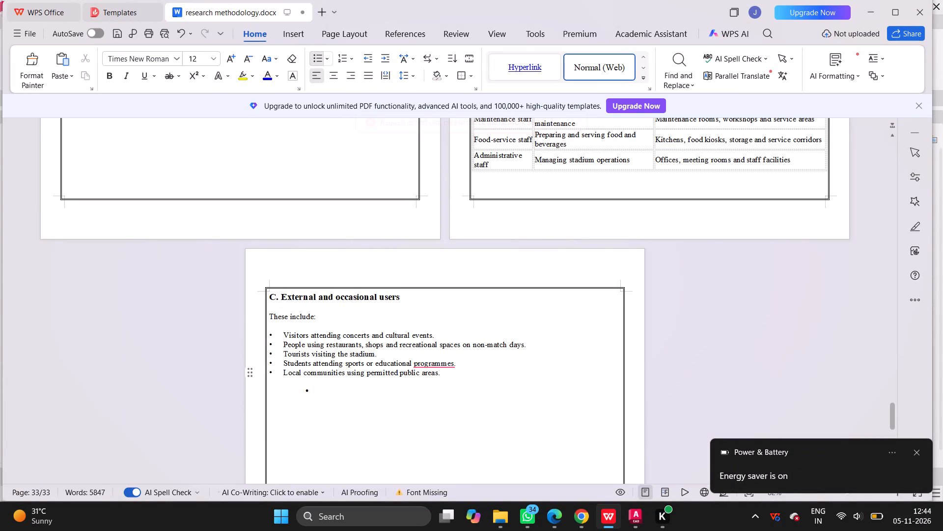
Delete the leftover empty bullet below the "Local communities using permitted public areas." item.
click(316, 392)
key(BackSpace)
key(BackSpace)
Review the formatting of the target users and site context pages, from the external users list back to the preceding comparison table.
scroll(323, 383, down, 4)
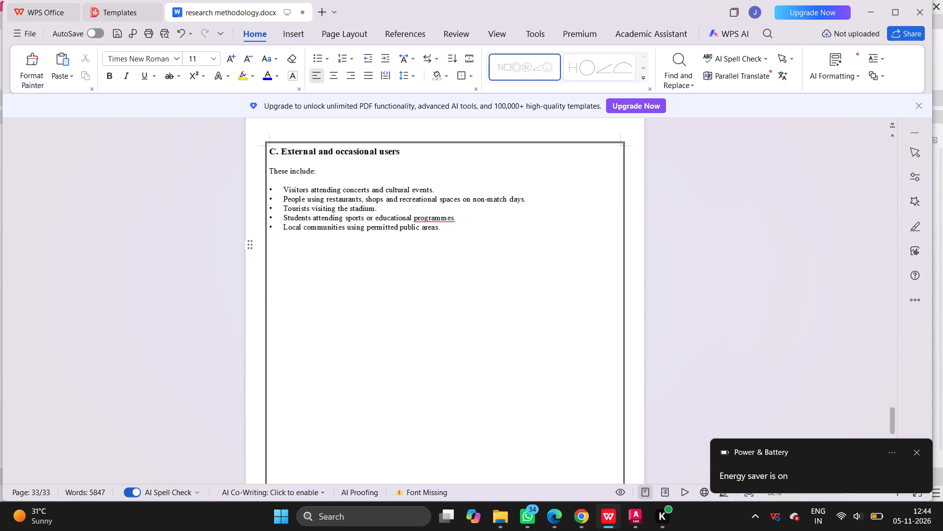
scroll(323, 383, up, 17)
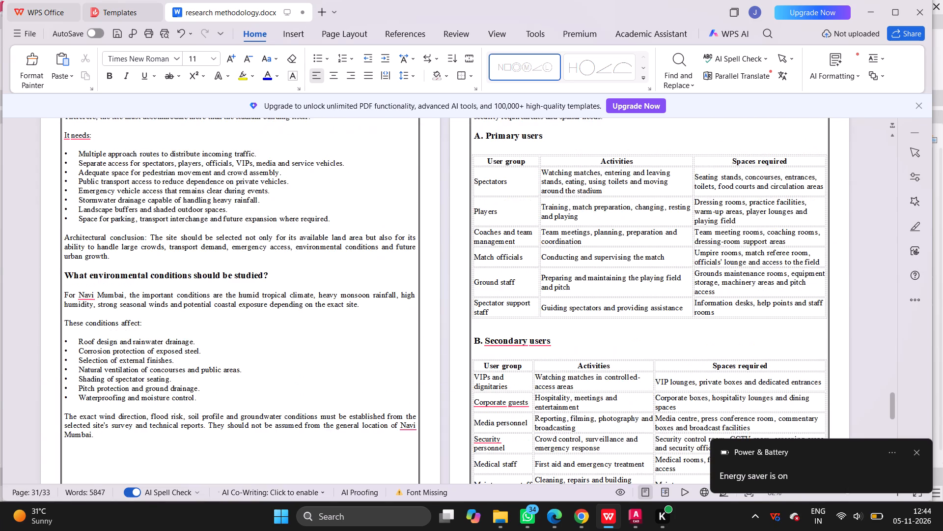
scroll(333, 389, up, 5)
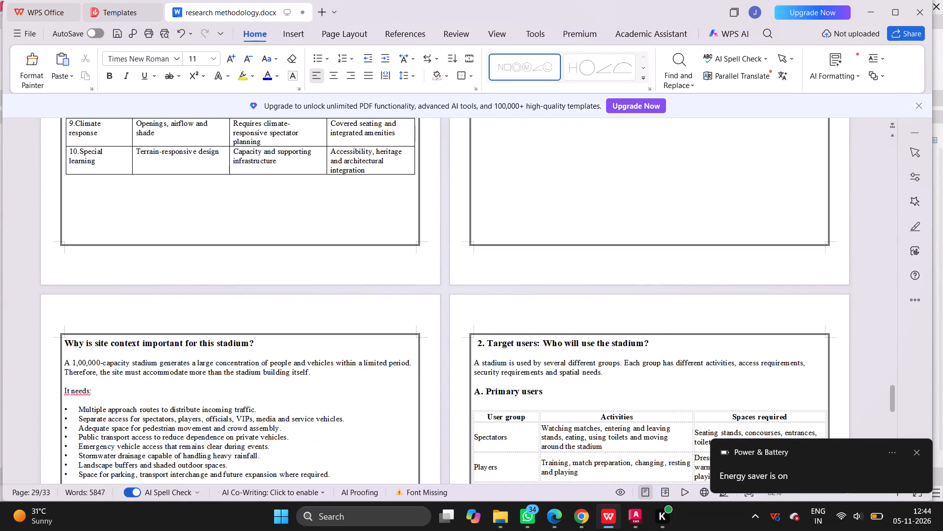
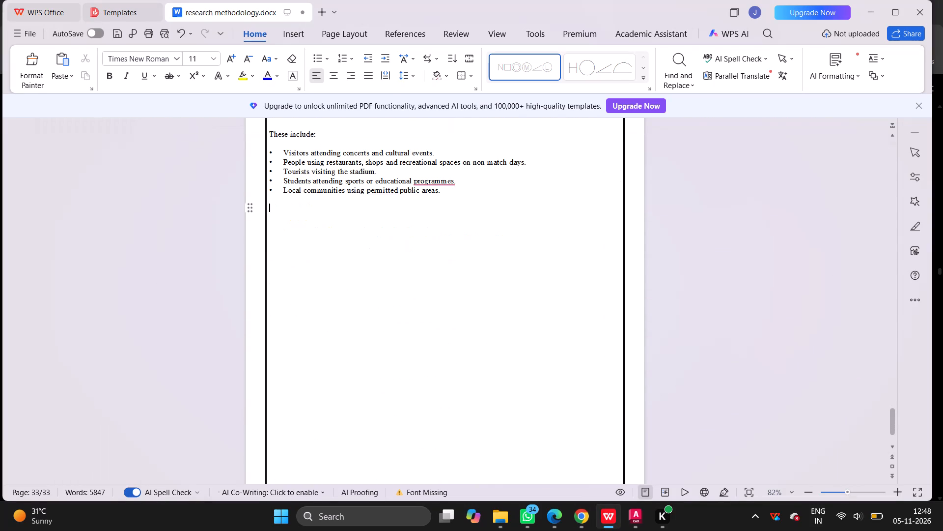
key(ctrl+v)
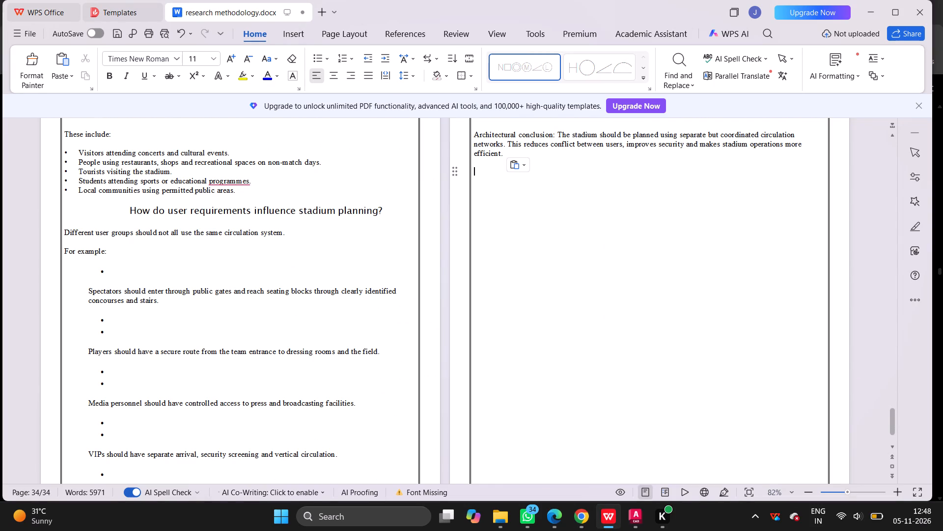
Set the font of the whole pasted section, from its heading to the architectural conclusion, to Times New Roman.
drag(123, 215, 517, 172)
click(179, 62)
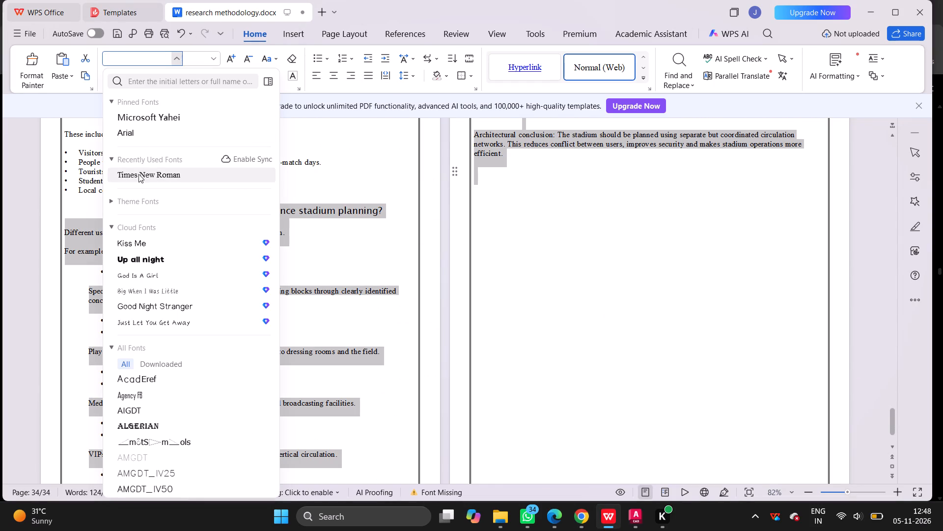
click(139, 174)
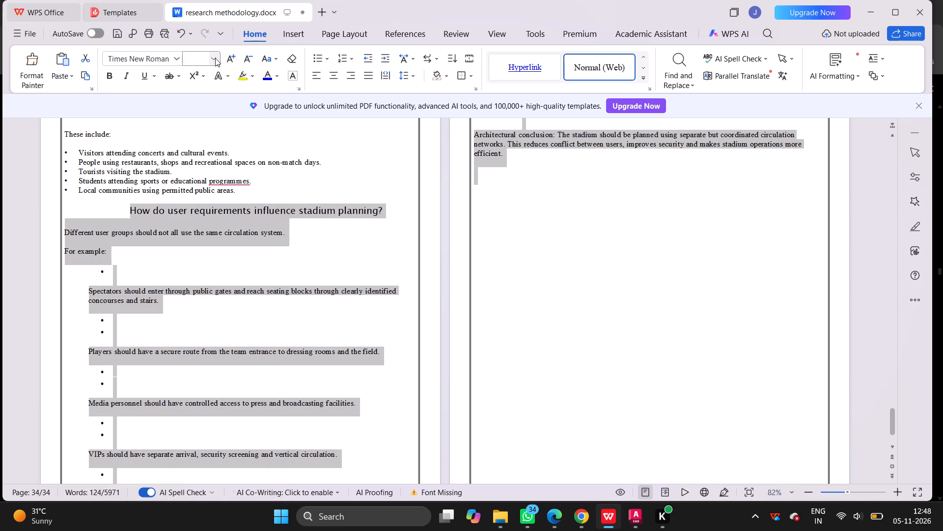
click(215, 58)
click(634, 249)
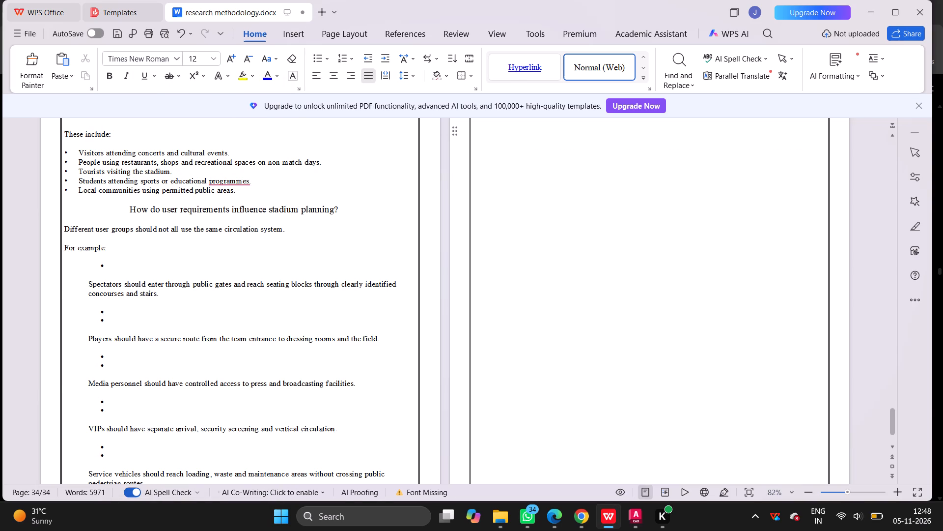
Make the "How do user requirements influence stadium planning?" heading bold and start it at the left margin with a blank line above.
drag(346, 211, 119, 214)
key(ctrl+b)
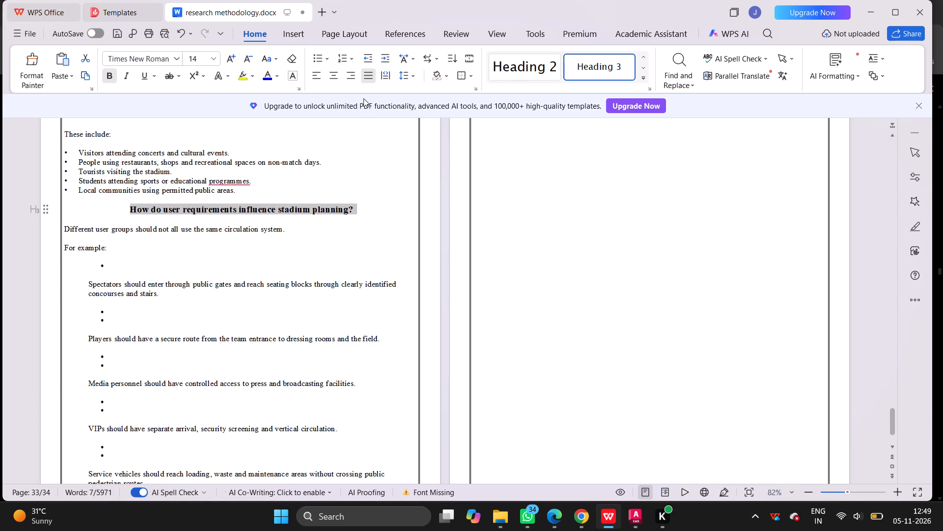
click(119, 214)
click(124, 208)
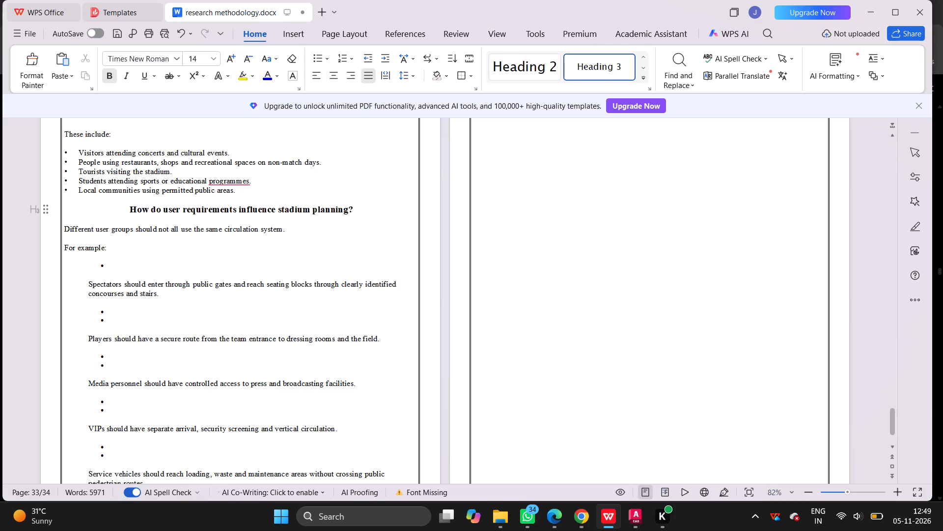
key(BackSpace)
key(Return)
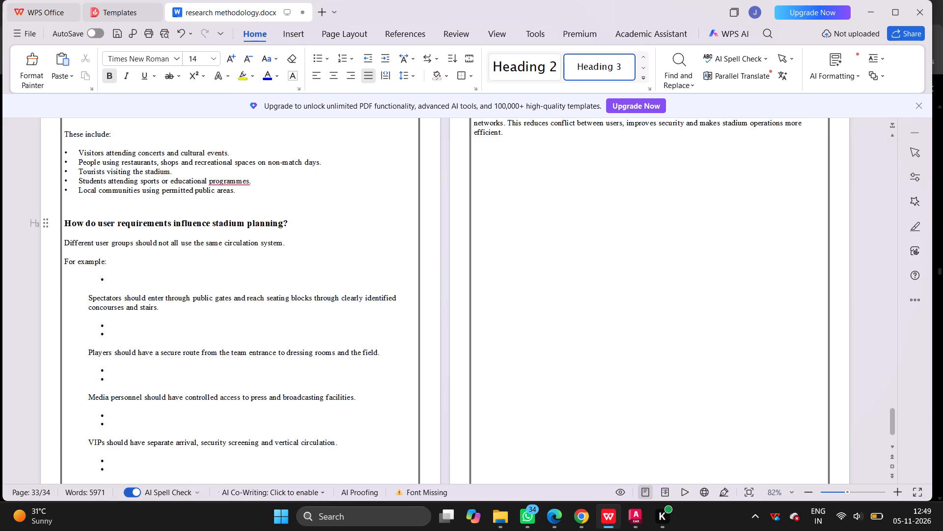
Remove the empty bullet before the spectators line and turn that line into a small-bullet list item.
click(86, 293)
click(86, 297)
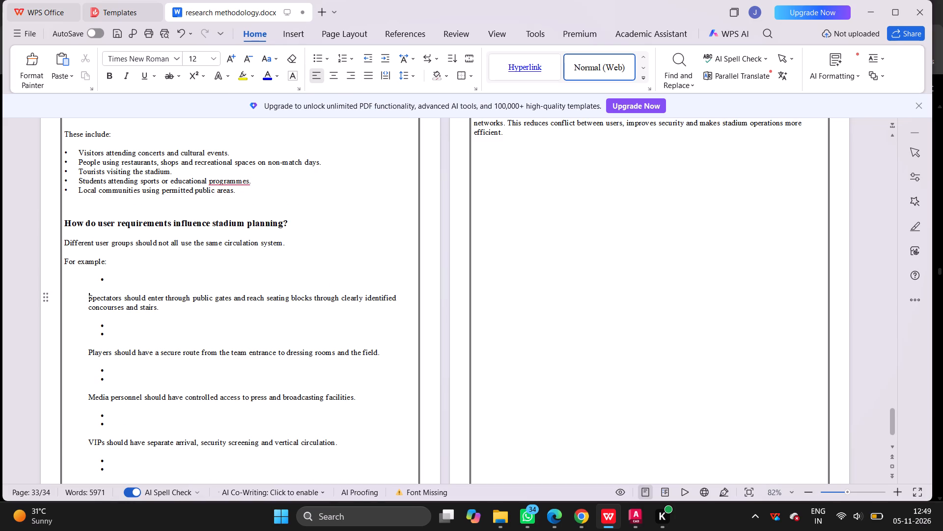
key(Return)
key(BackSpace)
key(BackSpace)
key(BackSpace)
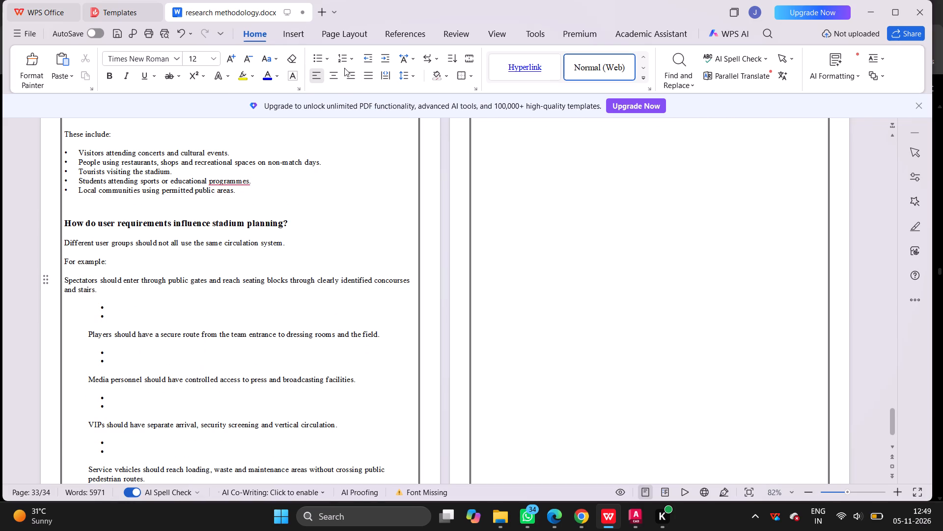
click(319, 57)
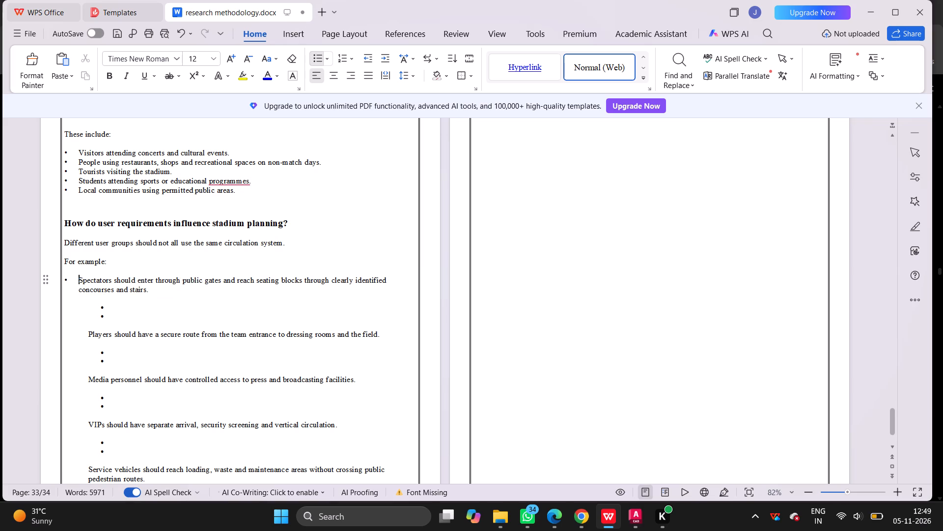
Remove the empty bullets before the players line and make it the second item of the small-bullet list.
click(88, 333)
key(BackSpace)
key(BackSpace)
key(BackSpace)
key(Return)
key(BackSpace)
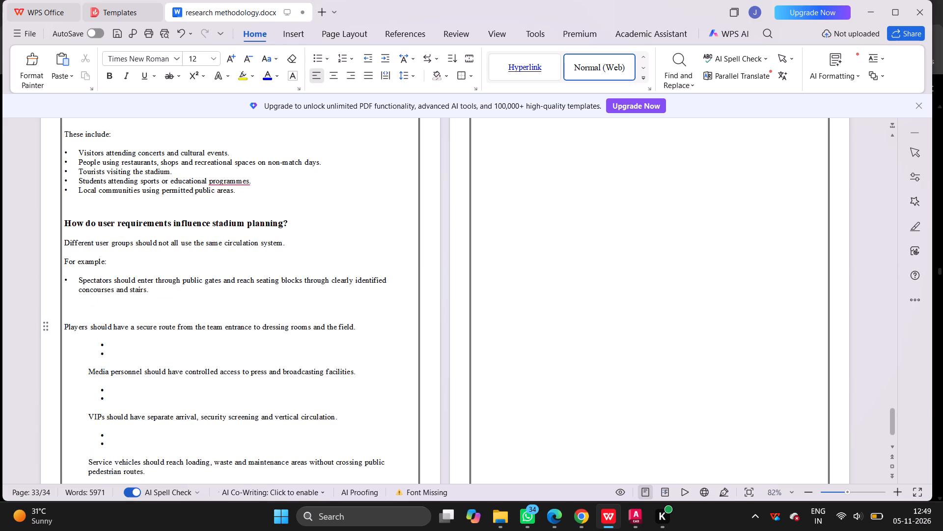
key(BackSpace)
key(BackSpace)
key(Return)
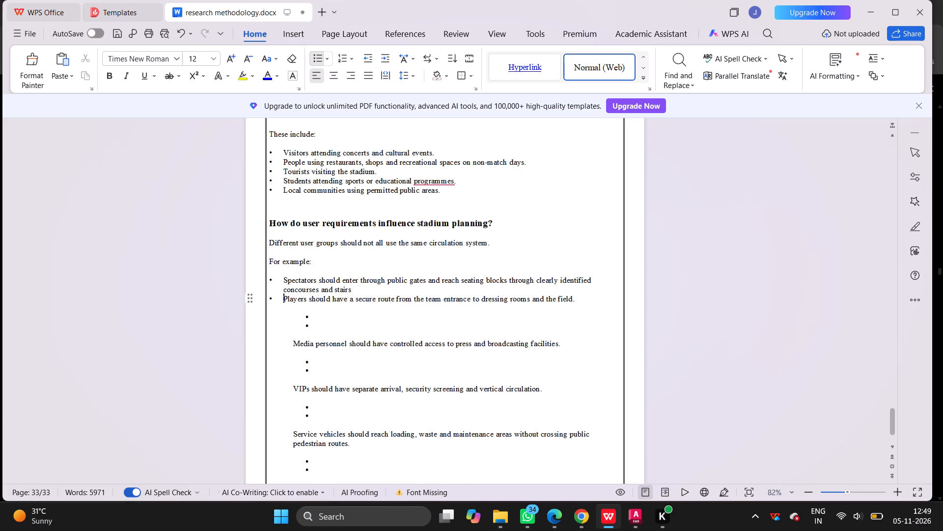
Remove the empty bullets before the media personnel line and make it its own item in the small-bullet list.
click(288, 344)
key(BackSpace)
key(BackSpace)
key(BackSpace)
key(BackSpace)
key(Return)
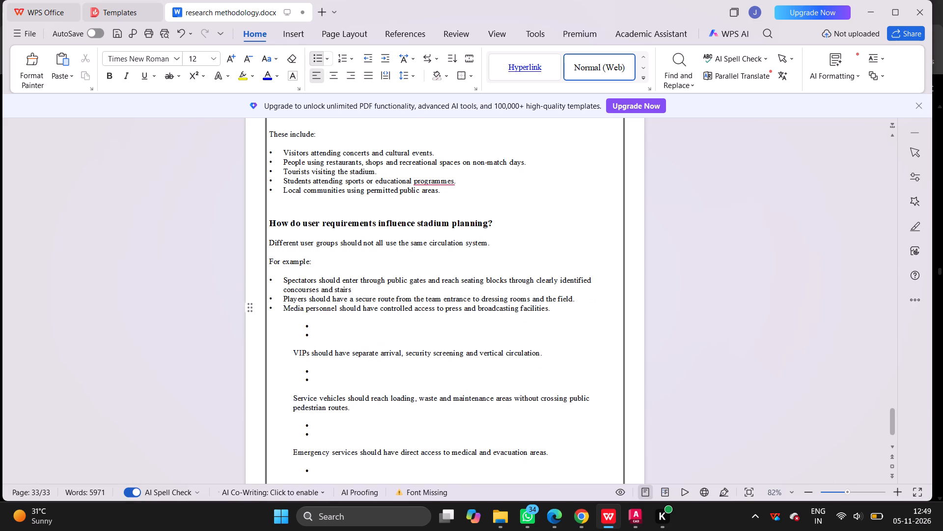
Remove the empty bullets before the VIPs line and make it its own item in the small-bullet list.
click(293, 349)
key(BackSpace)
key(BackSpace)
key(BackSpace)
key(BackSpace)
key(Return)
Remove the empty bullets before the service vehicles line and make it its own item in the small-bullet list.
click(292, 357)
key(BackSpace)
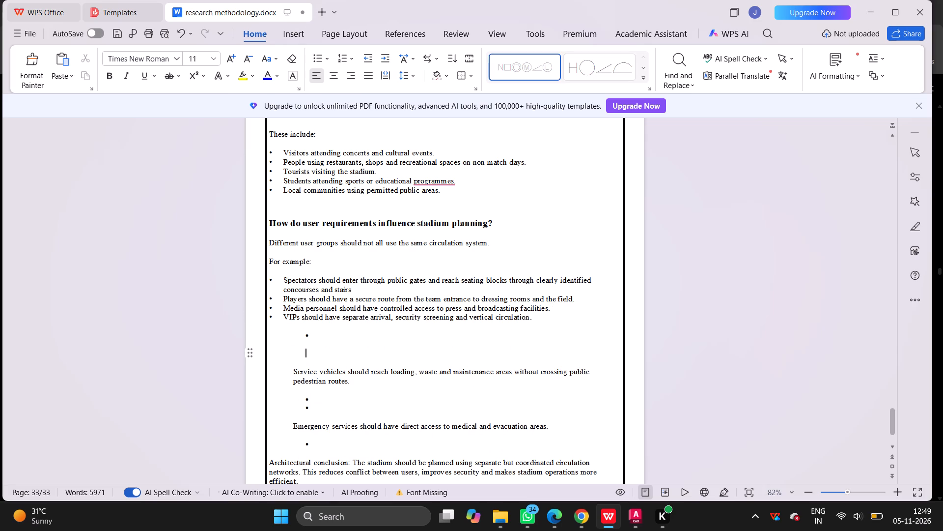
key(BackSpace)
click(291, 365)
click(289, 370)
key(BackSpace)
key(BackSpace)
key(BackSpace)
key(BackSpace)
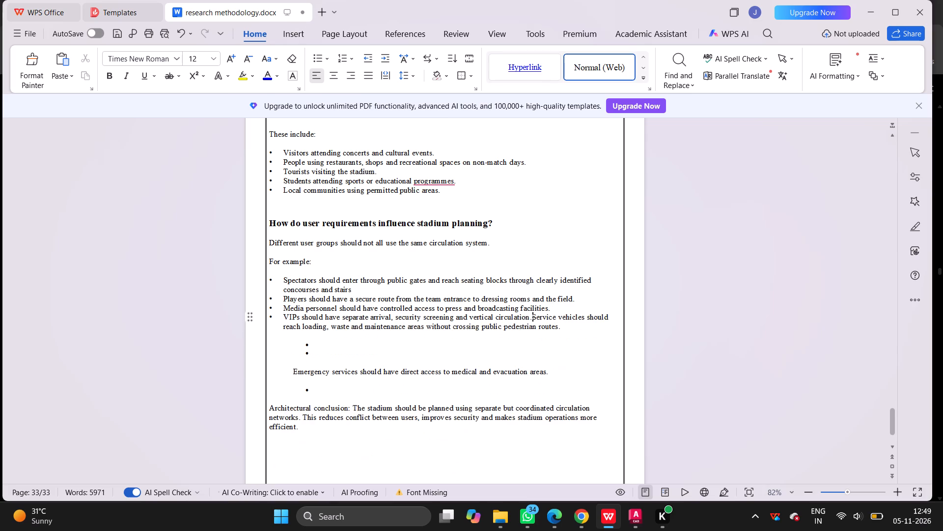
key(Return)
Remove the empty bullets before the emergency services line and make it its own item in the small-bullet list.
click(292, 379)
key(BackSpace)
key(BackSpace)
key(BackSpace)
key(BackSpace)
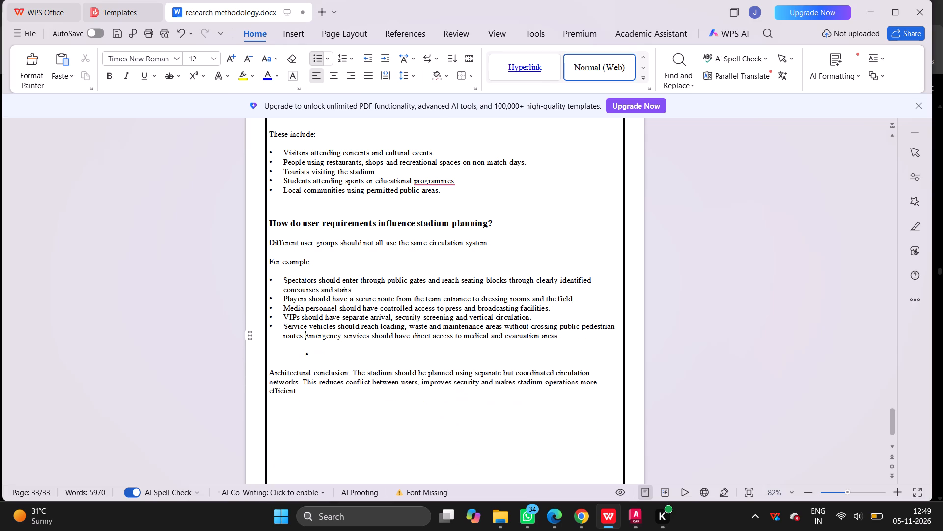
key(Return)
Delete the leftover empty bullet between the emergency services item and the architectural conclusion paragraph.
click(317, 360)
key(BackSpace)
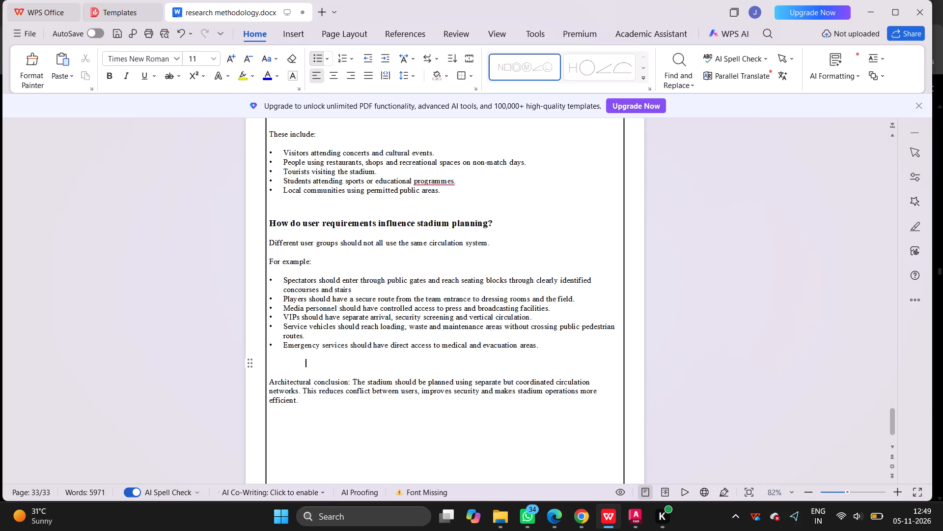
key(BackSpace)
key(BackSpace)
click(505, 443)
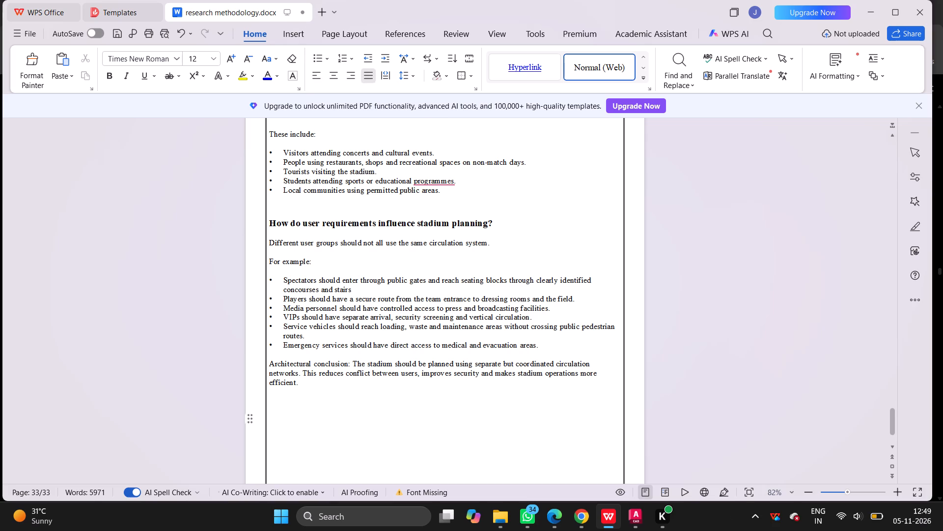
Set the font size of the "How do user requirements influence stadium planning?" heading to 12.
drag(499, 224, 253, 226)
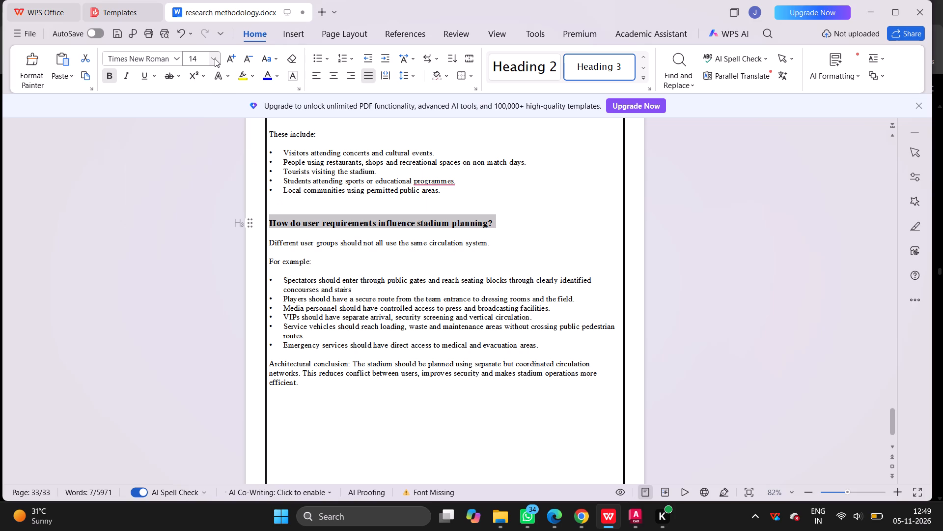
click(215, 59)
click(198, 270)
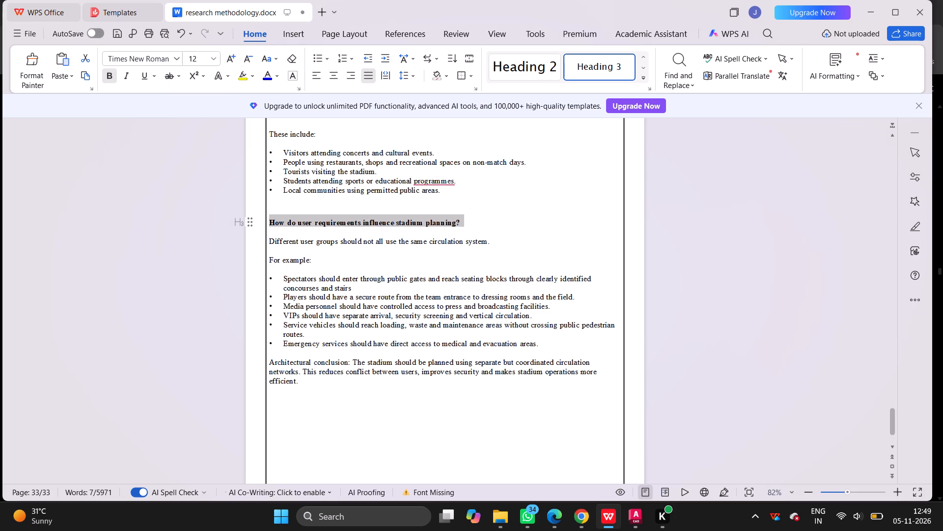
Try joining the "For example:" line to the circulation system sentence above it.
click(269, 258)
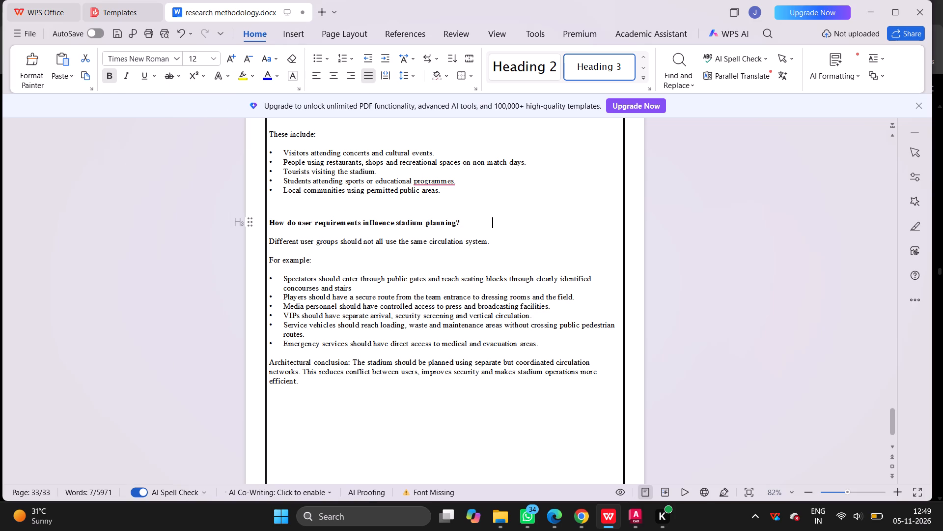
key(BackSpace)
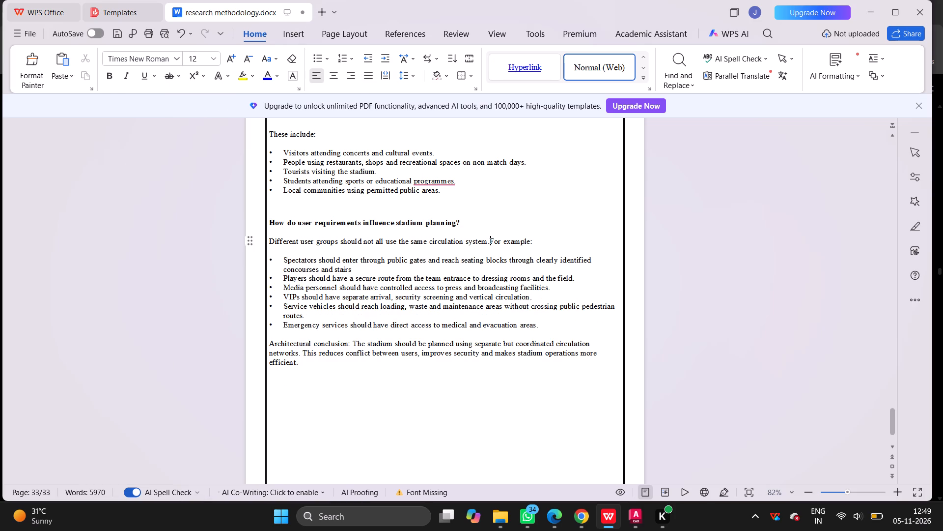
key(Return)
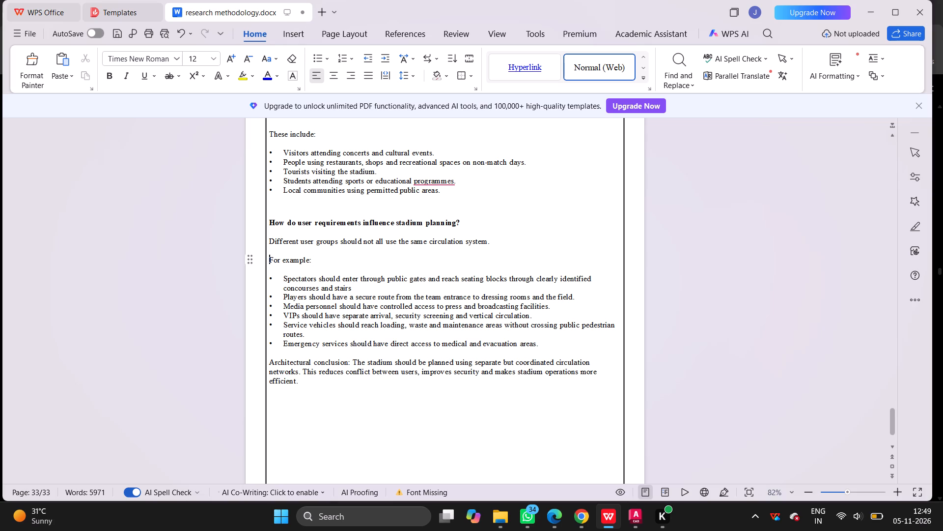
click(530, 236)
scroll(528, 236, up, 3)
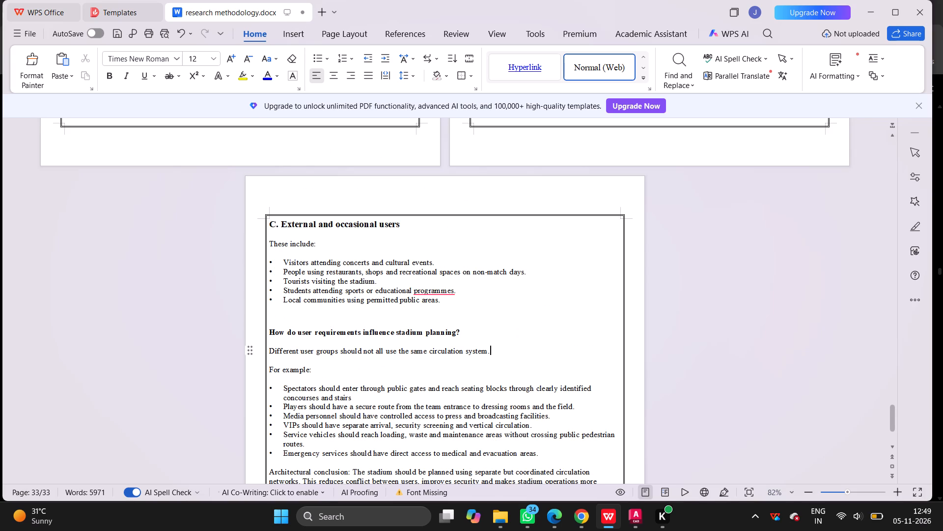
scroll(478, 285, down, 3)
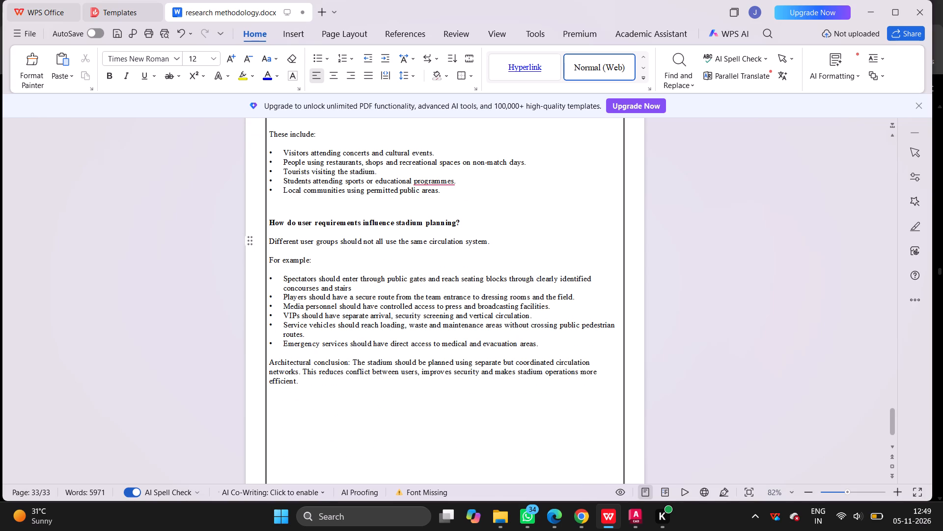
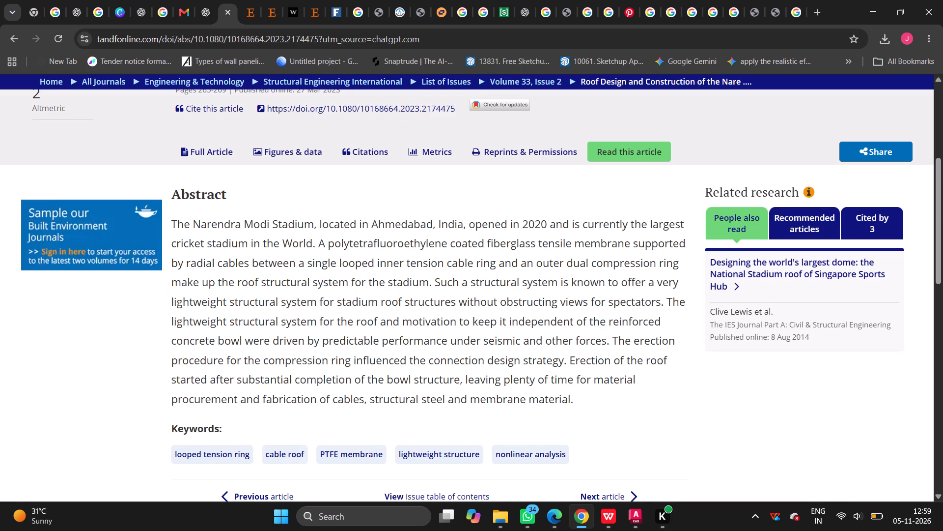
Open the full article view of the Narendra Modi Stadium roof design report and examine its content and access options.
scroll(253, 278, down, 6)
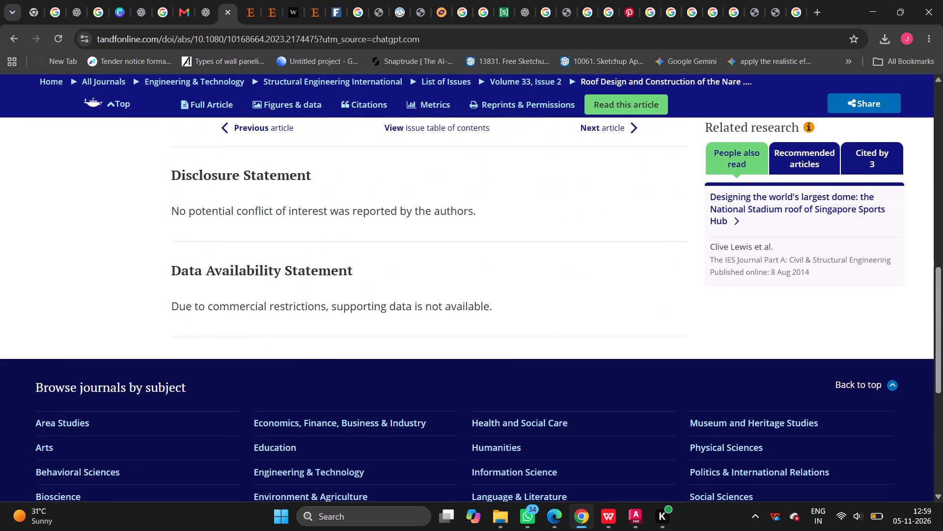
scroll(297, 295, up, 3)
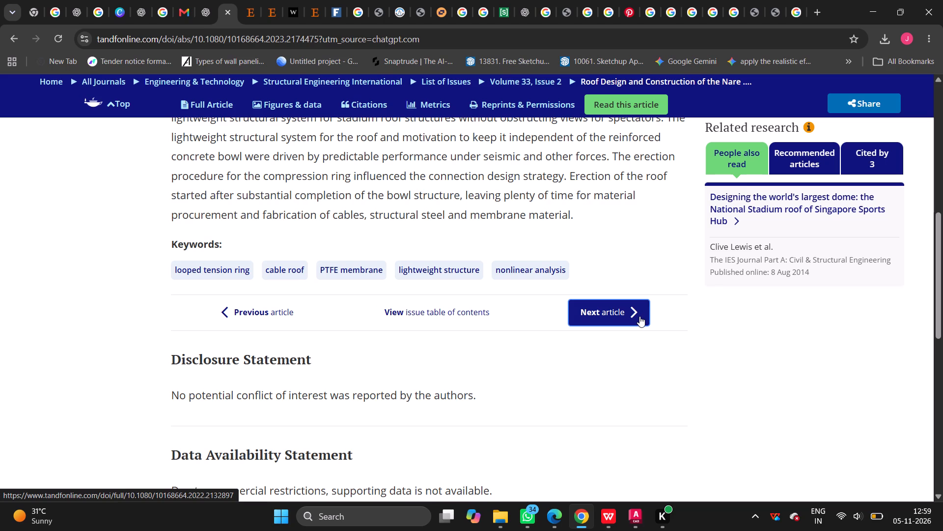
scroll(636, 317, up, 4)
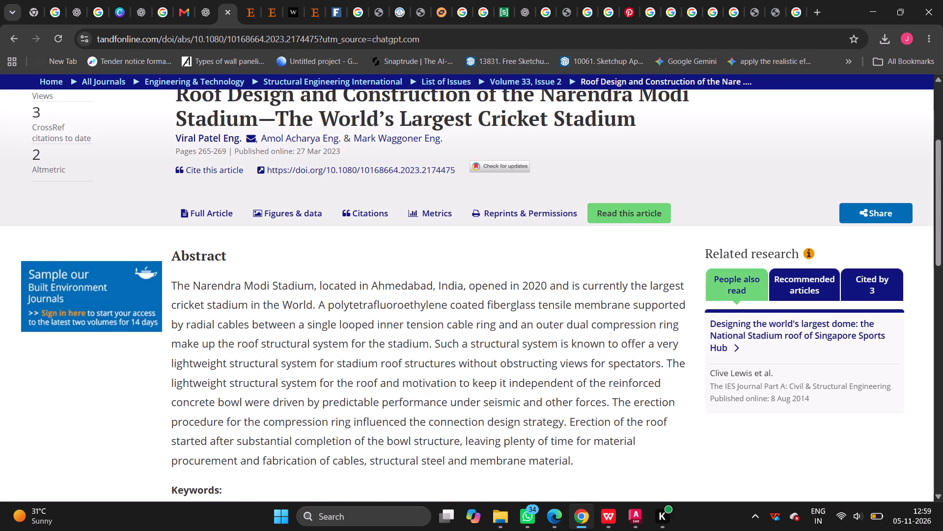
click(198, 218)
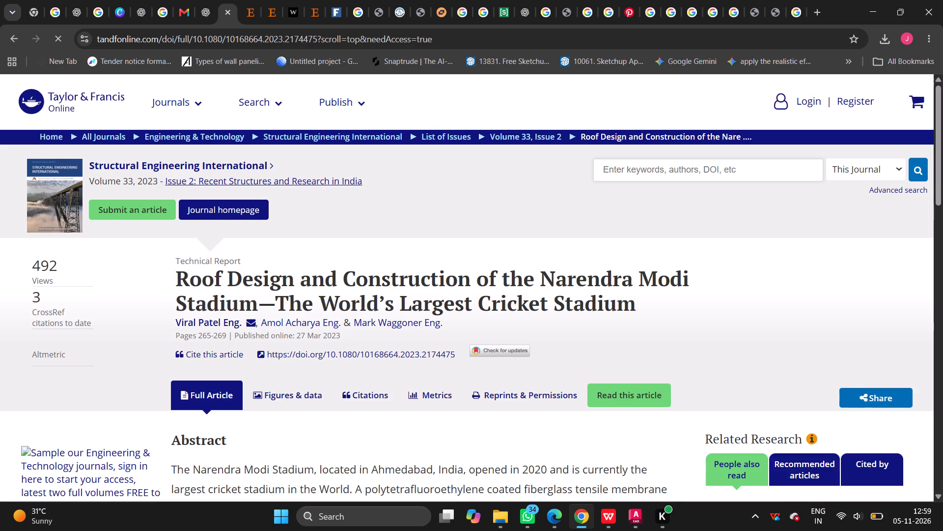
scroll(397, 292, down, 11)
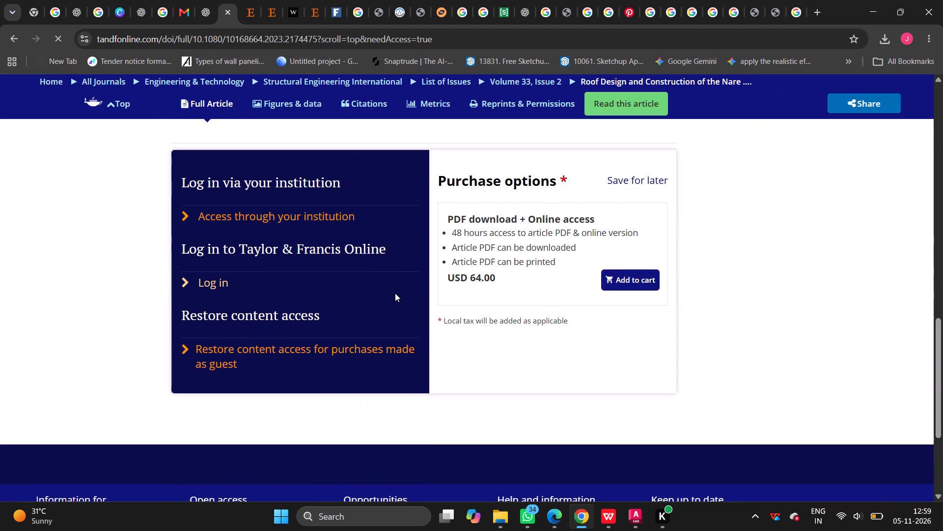
scroll(417, 308, up, 3)
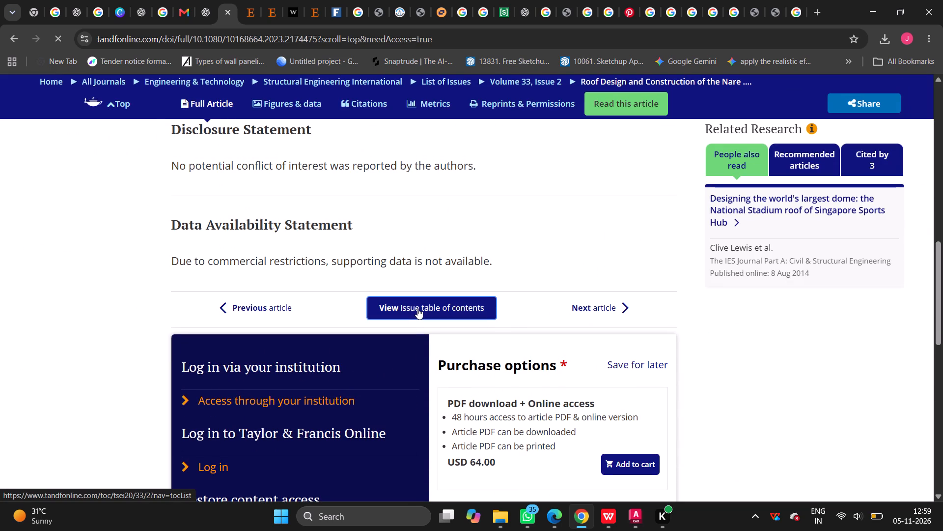
scroll(417, 308, up, 2)
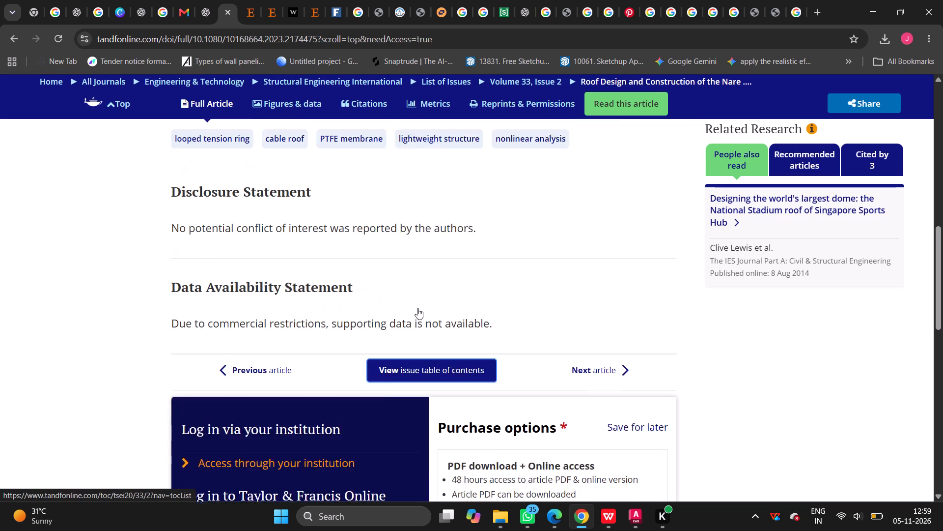
scroll(417, 308, up, 5)
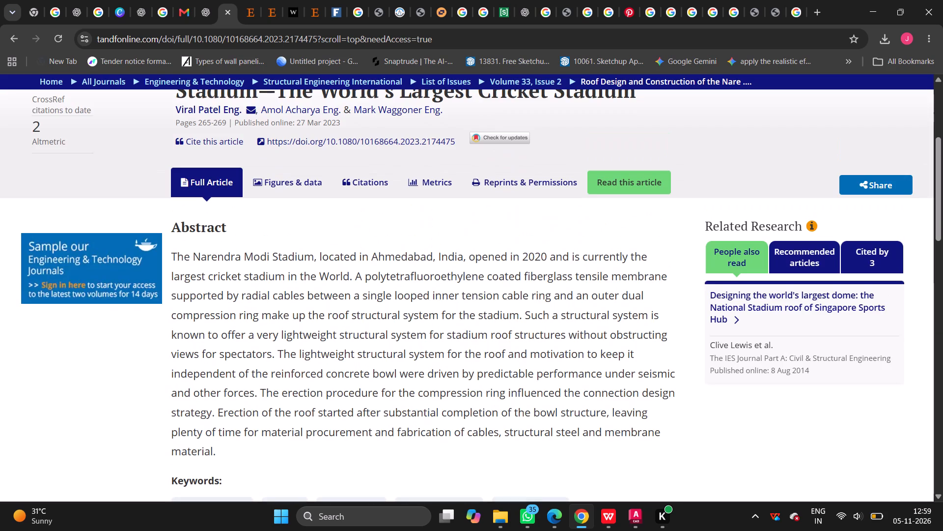
scroll(416, 312, up, 2)
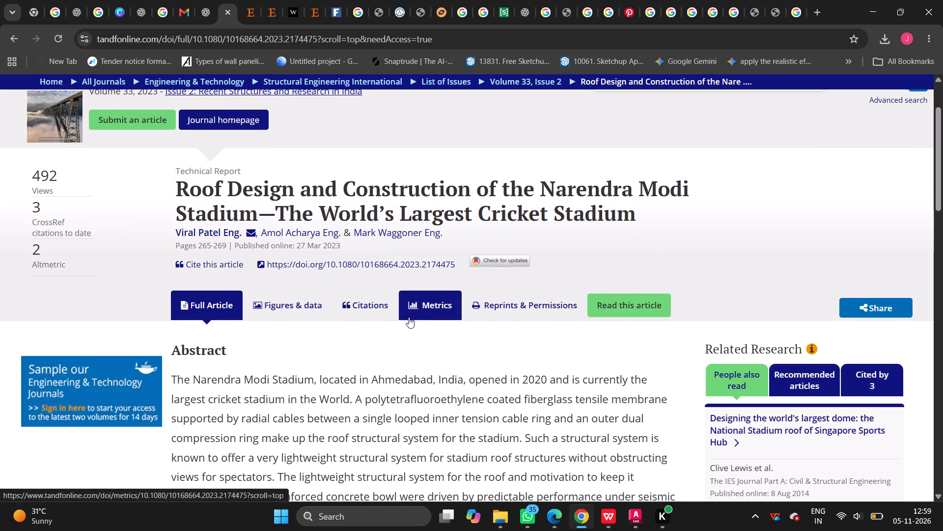